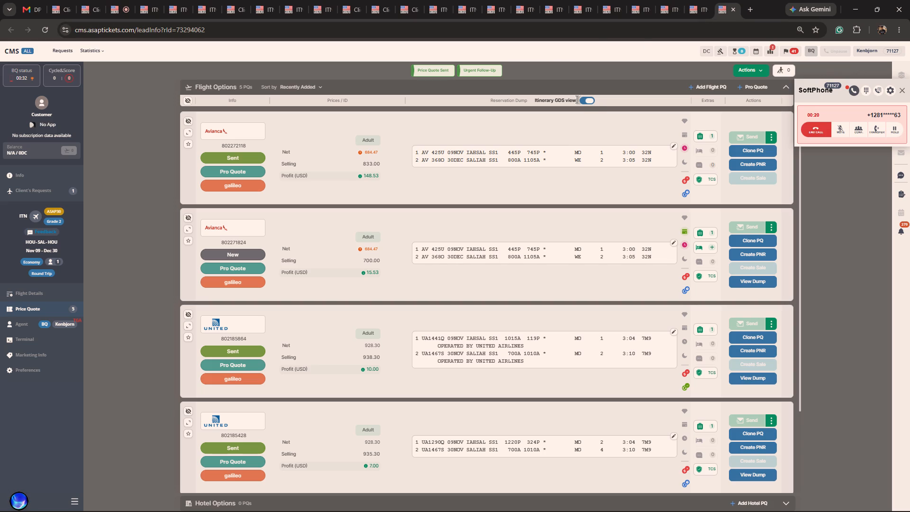
Turn off the itinerary GDS view for the flight options so the reservations show as readable itineraries.
left_click(591, 102)
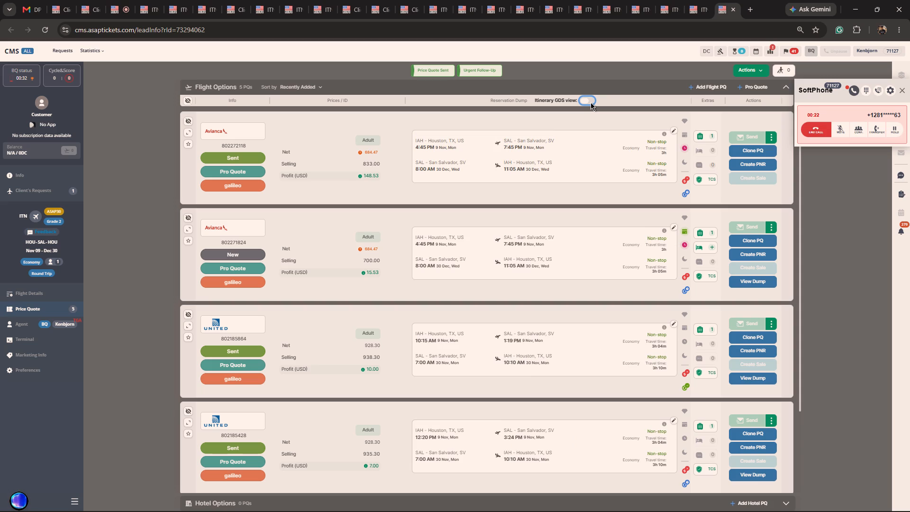
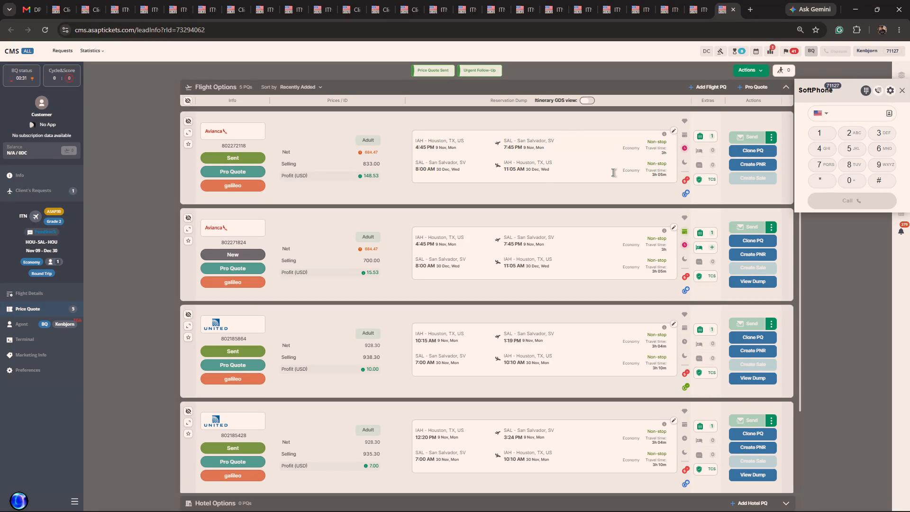
Mark the request as Canceled Trip (worked on request or taken from BQ), save it with that reason's copied title and description as comment, and close its page.
left_click(44, 235)
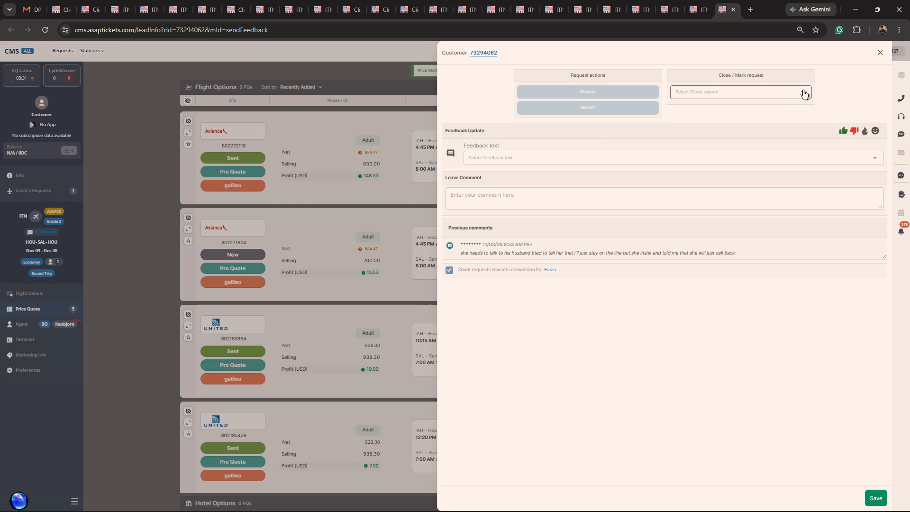
left_click(803, 90)
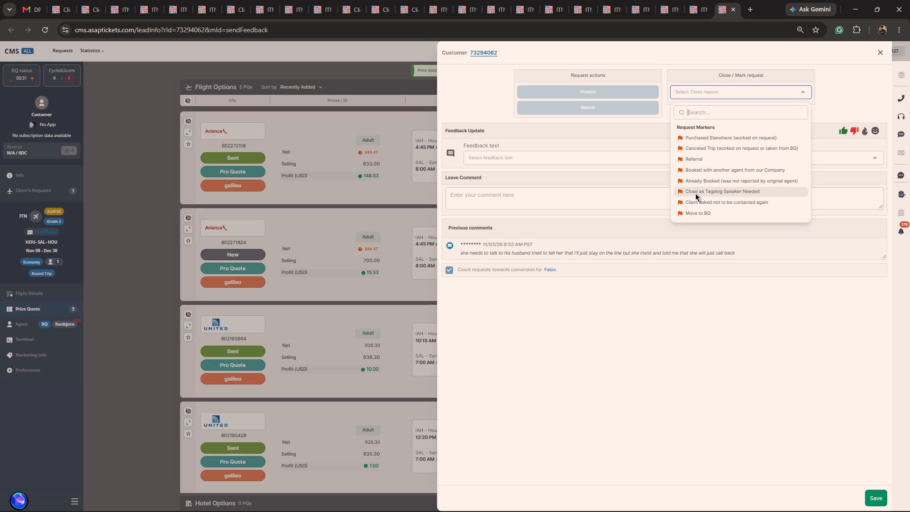
left_click(703, 149)
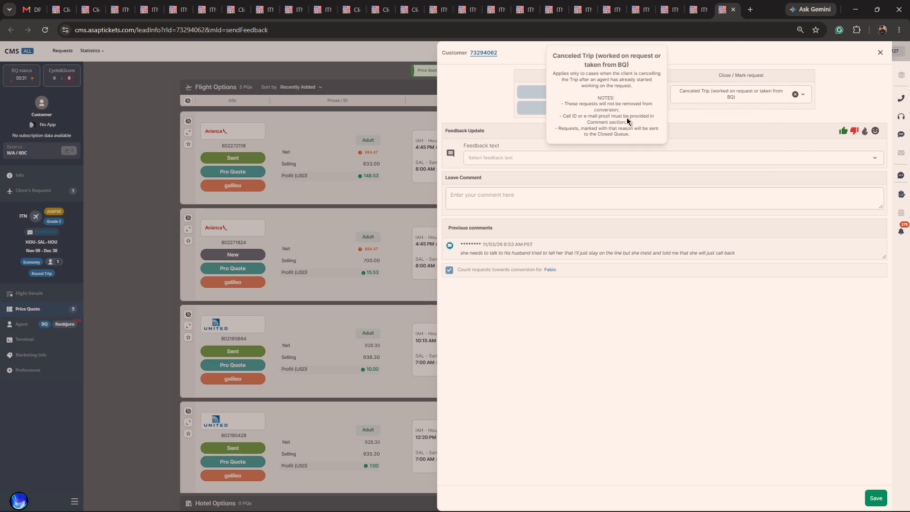
left_click_drag(551, 55, 628, 91)
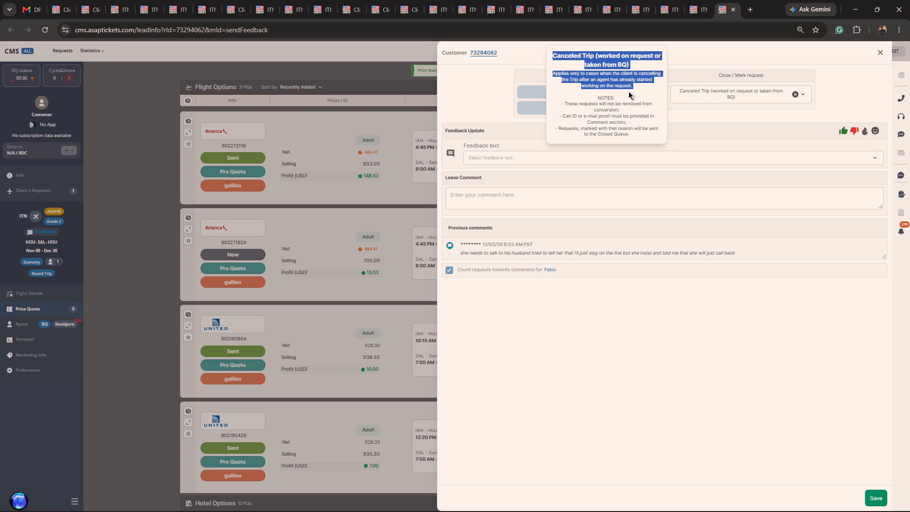
key("ctrl+c")
left_click(472, 196)
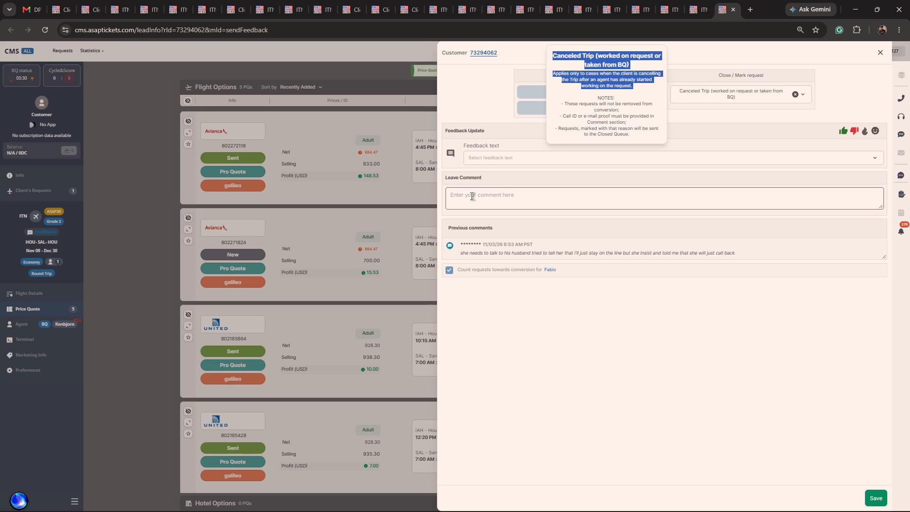
key("ctrl+v")
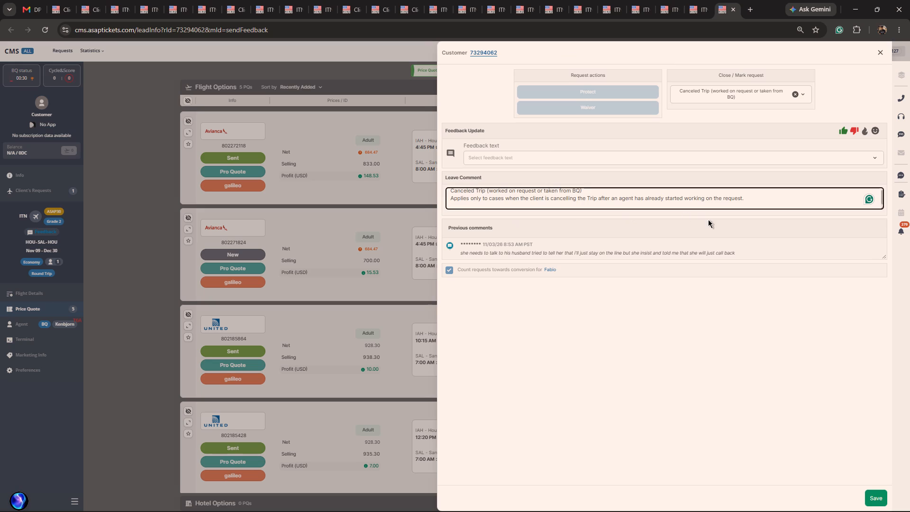
left_click(875, 498)
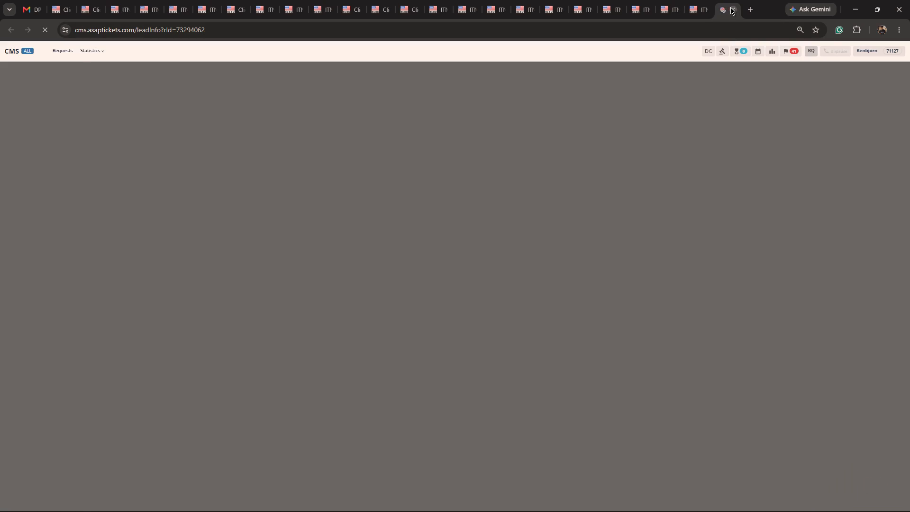
left_click(732, 7)
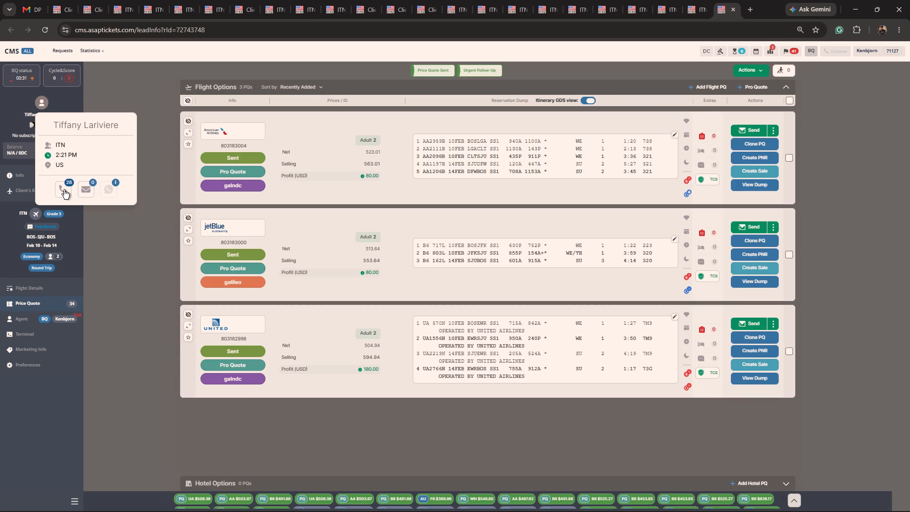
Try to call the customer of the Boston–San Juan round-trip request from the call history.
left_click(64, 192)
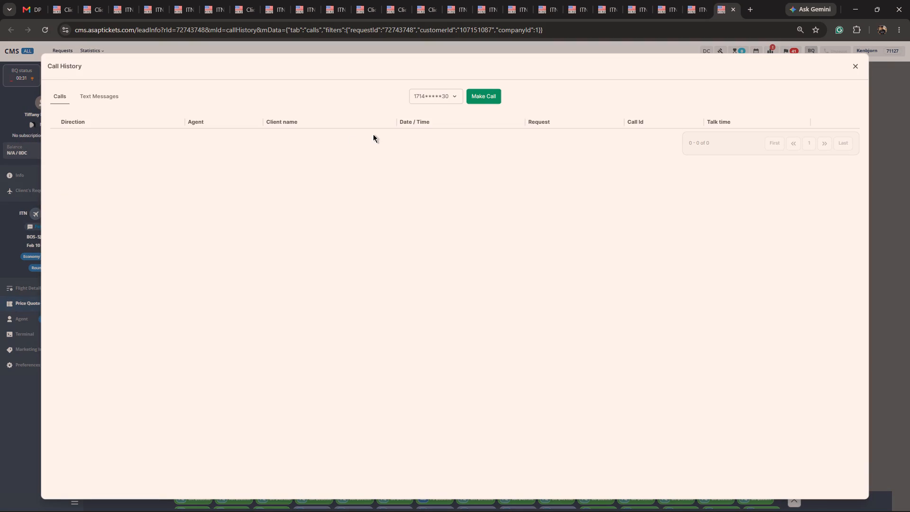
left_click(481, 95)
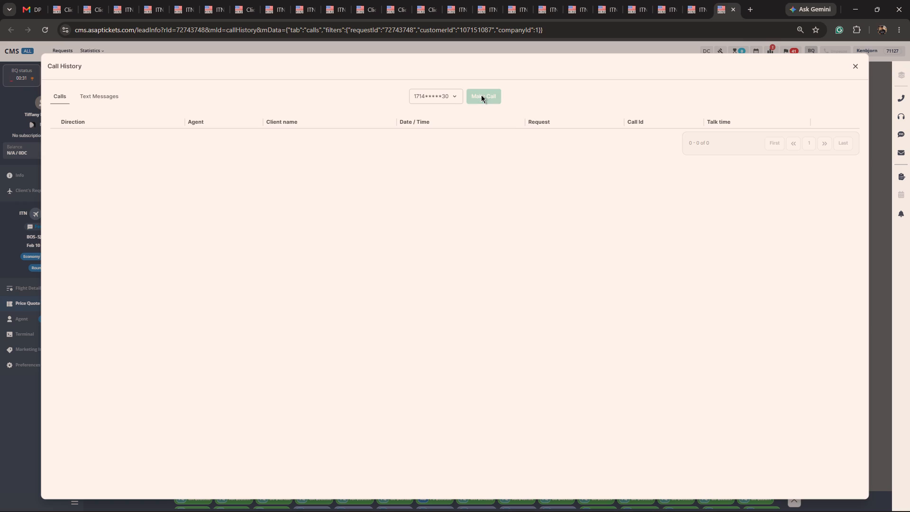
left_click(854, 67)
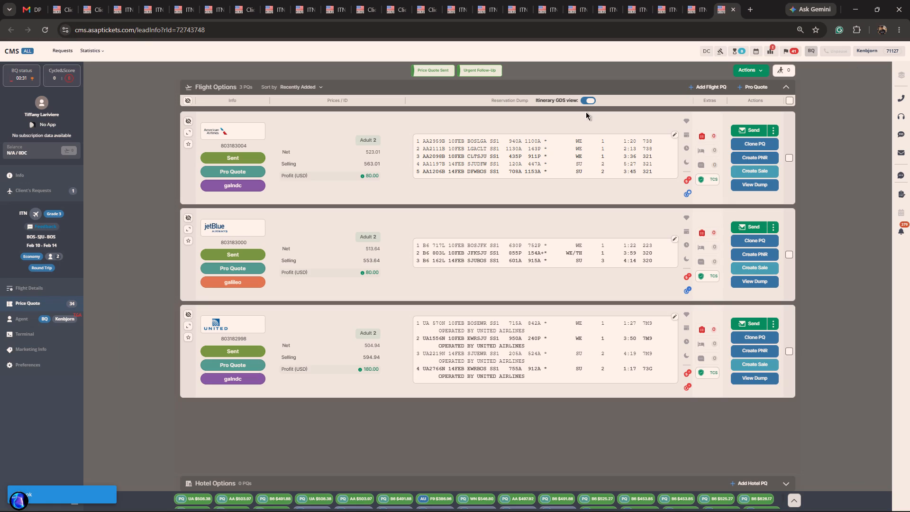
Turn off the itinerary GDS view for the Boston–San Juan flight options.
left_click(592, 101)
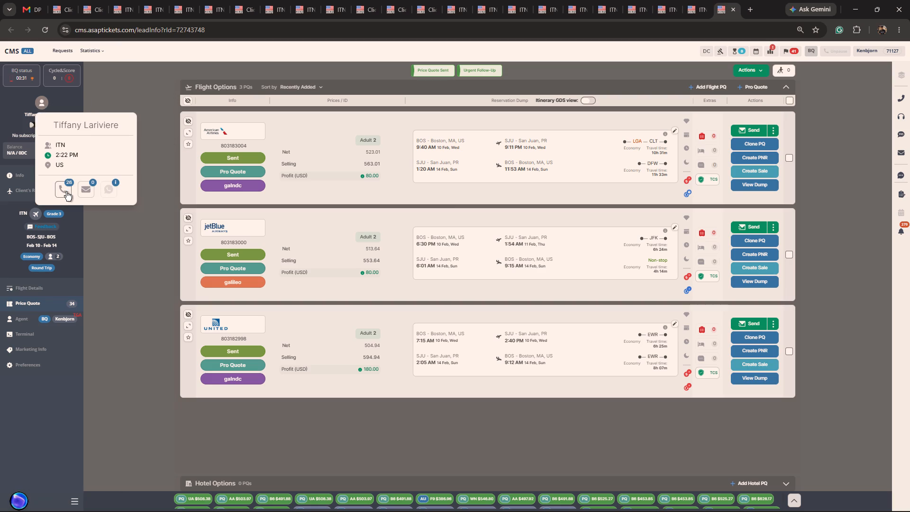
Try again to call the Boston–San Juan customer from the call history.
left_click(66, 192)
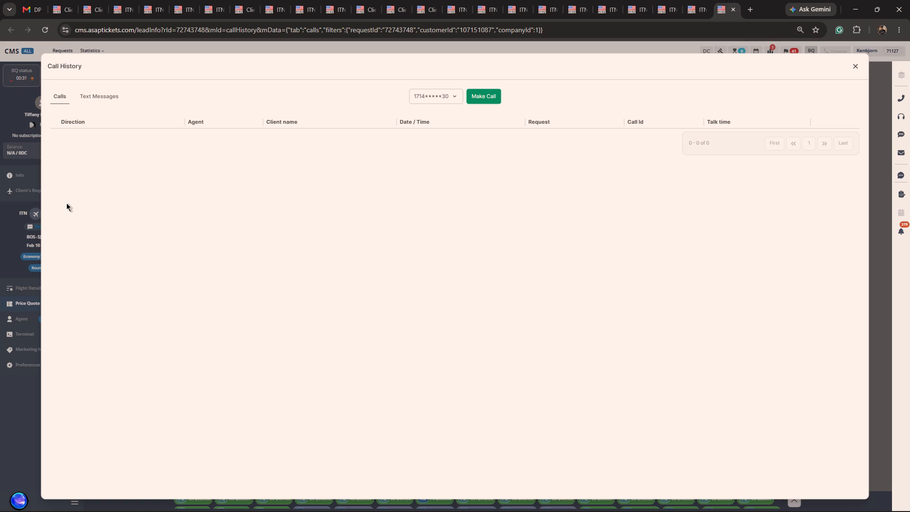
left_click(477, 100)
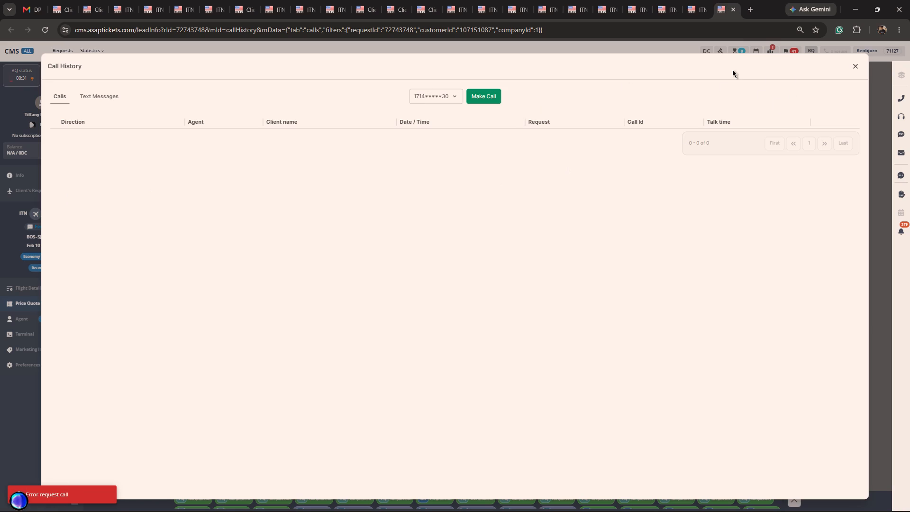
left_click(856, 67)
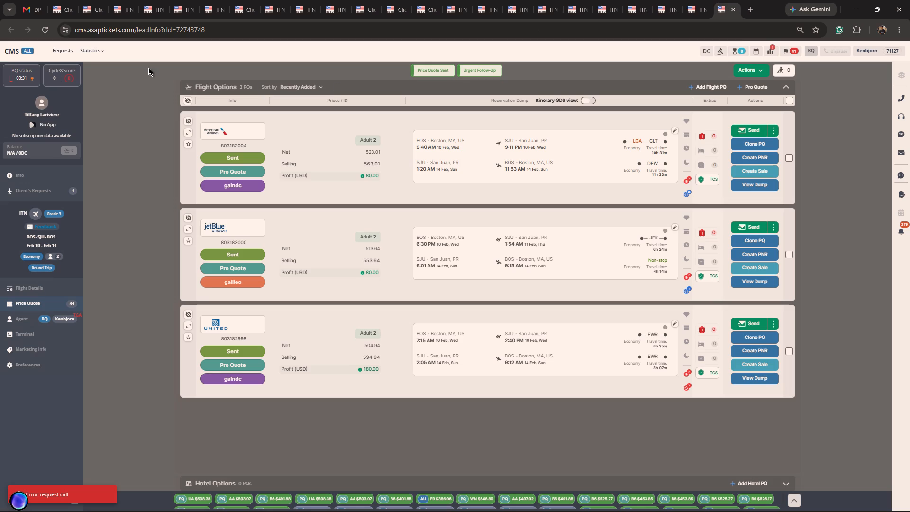
Reload the Boston–San Juan request, call its customer from the call history, and accept the click-to-call connection in the SoftPhone.
left_click(44, 29)
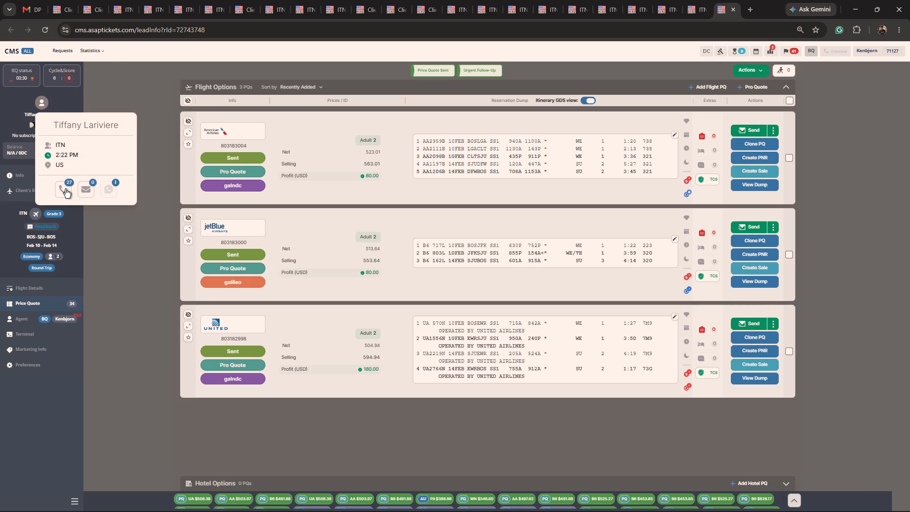
left_click(65, 189)
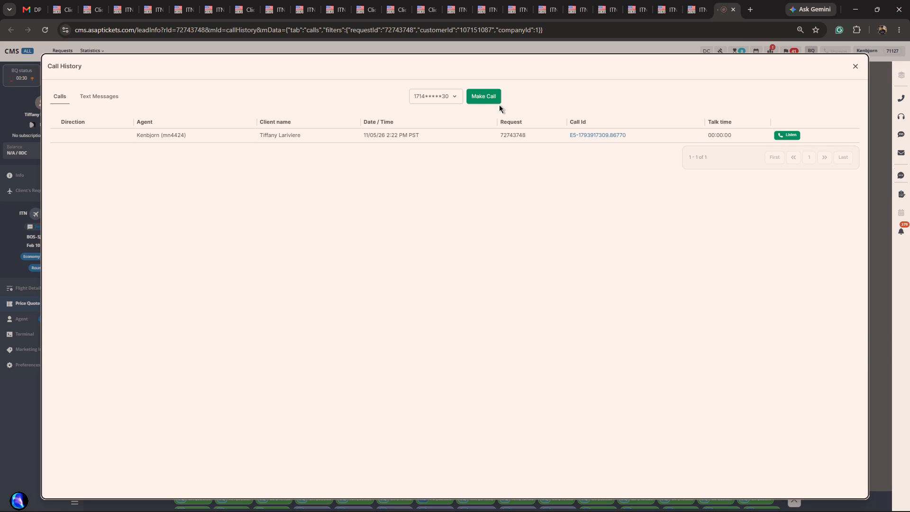
left_click(486, 97)
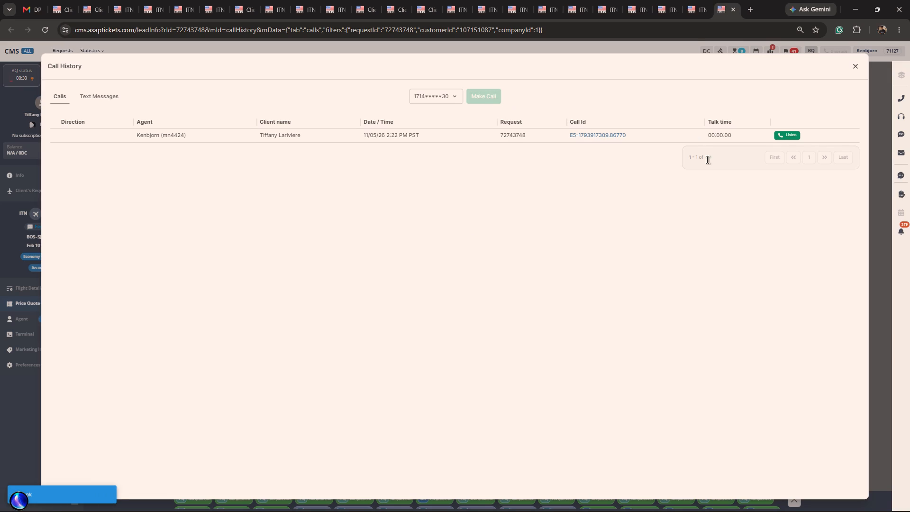
left_click(822, 133)
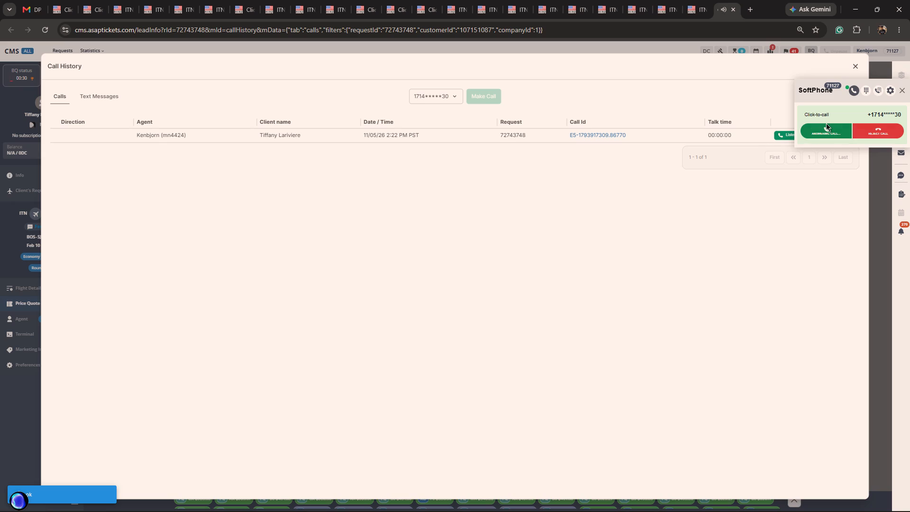
left_click(858, 64)
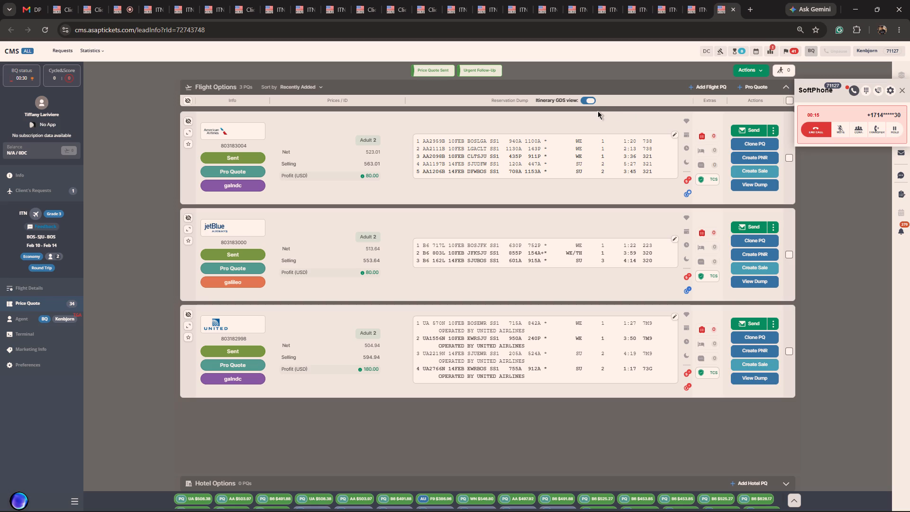
Turn off the itinerary GDS view so the Boston–San Juan options show as readable itineraries.
left_click(589, 99)
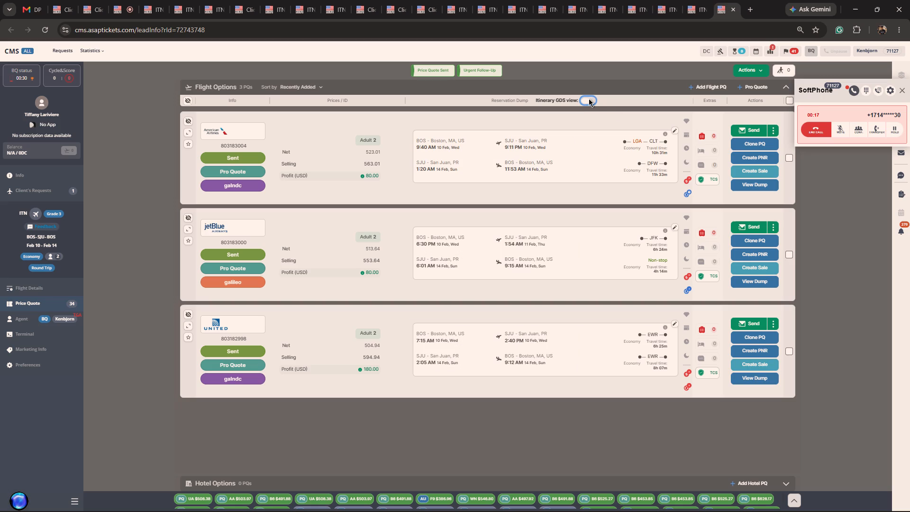
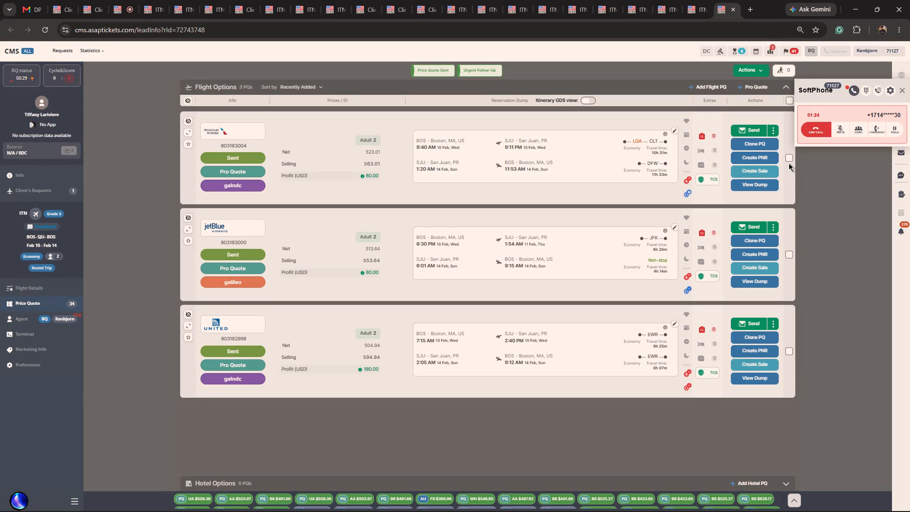
Send the American, JetBlue and United price quotes for Boston–San Juan to the customer by SMS.
left_click(789, 159)
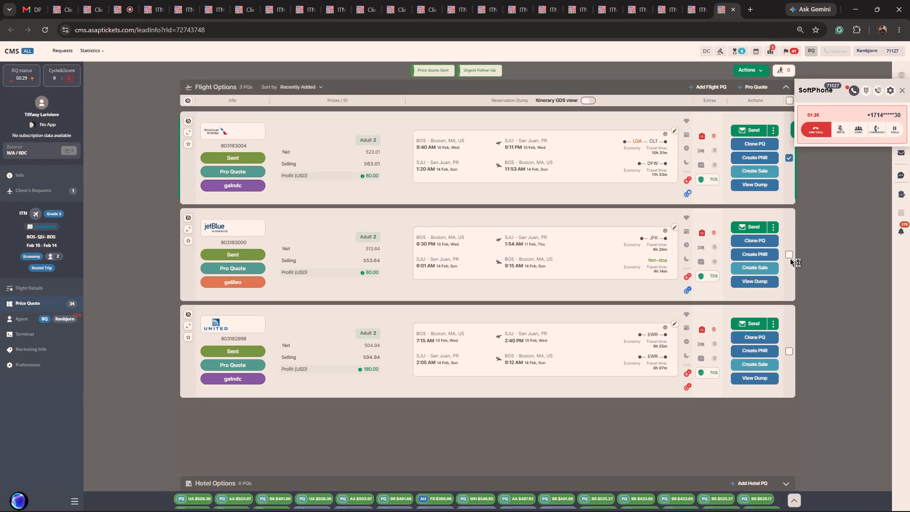
left_click(790, 256)
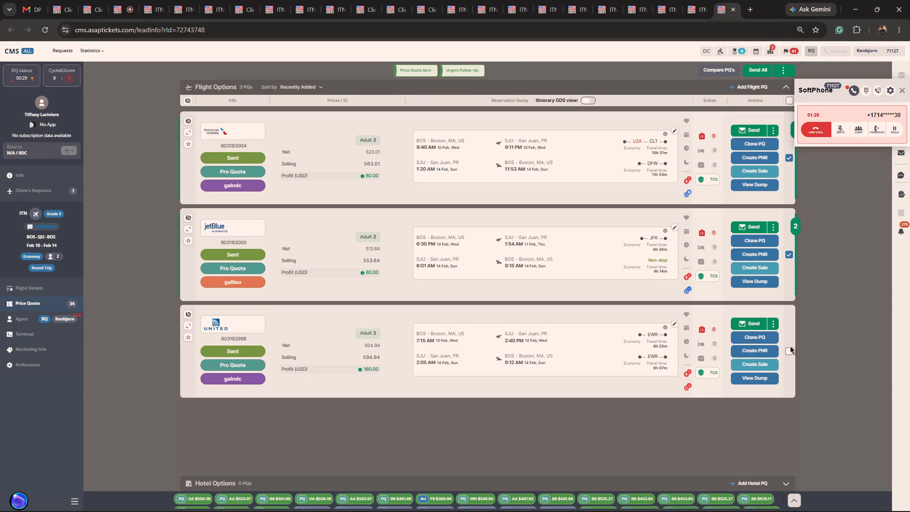
left_click(789, 350)
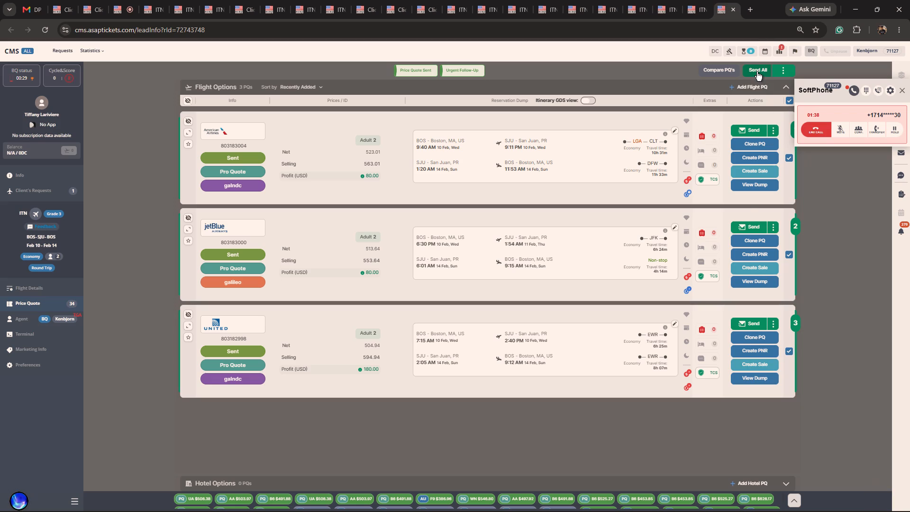
left_click_drag(757, 72, 778, 72)
left_click(778, 72)
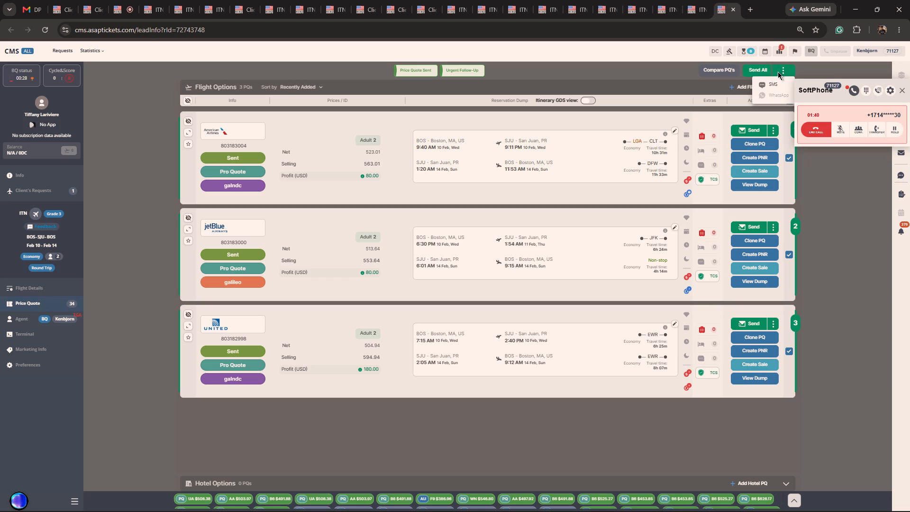
left_click(767, 86)
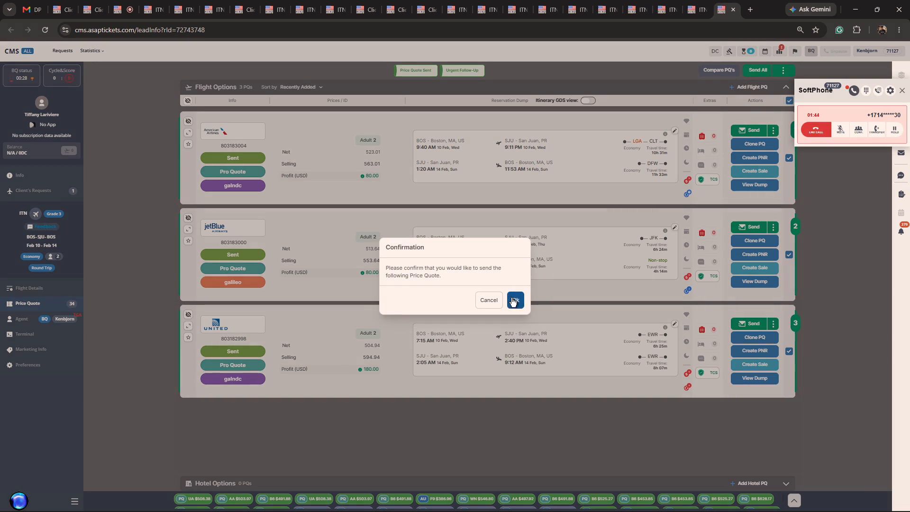
left_click(516, 302)
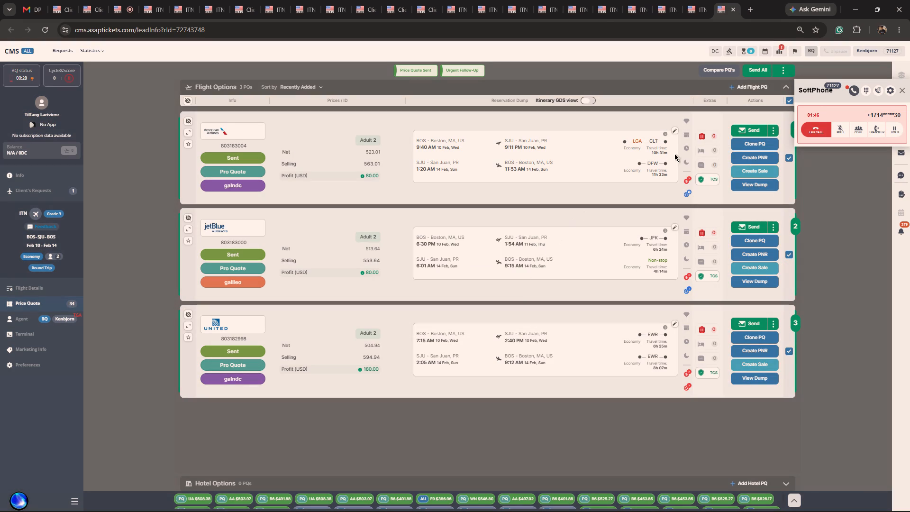
Email the three selected Boston–San Juan quotes to the customer, ending the ongoing call, and close the finished request.
left_click(762, 70)
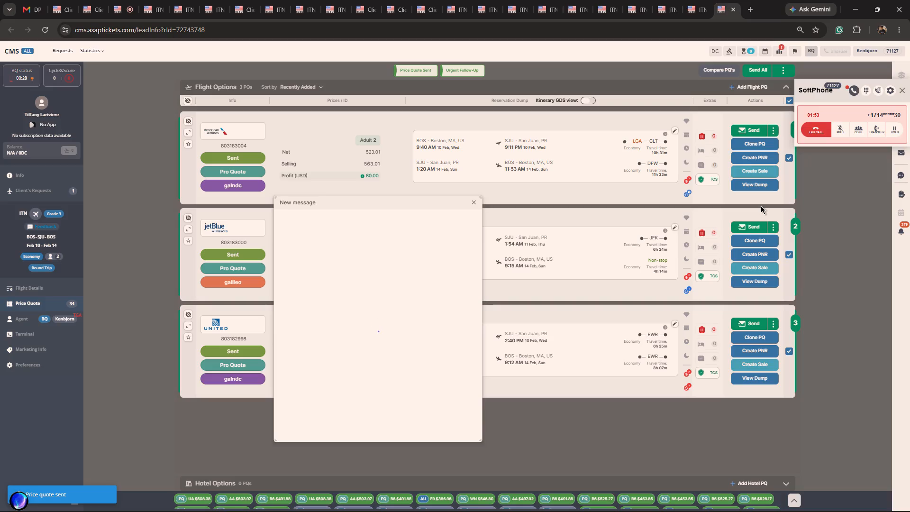
left_click(814, 128)
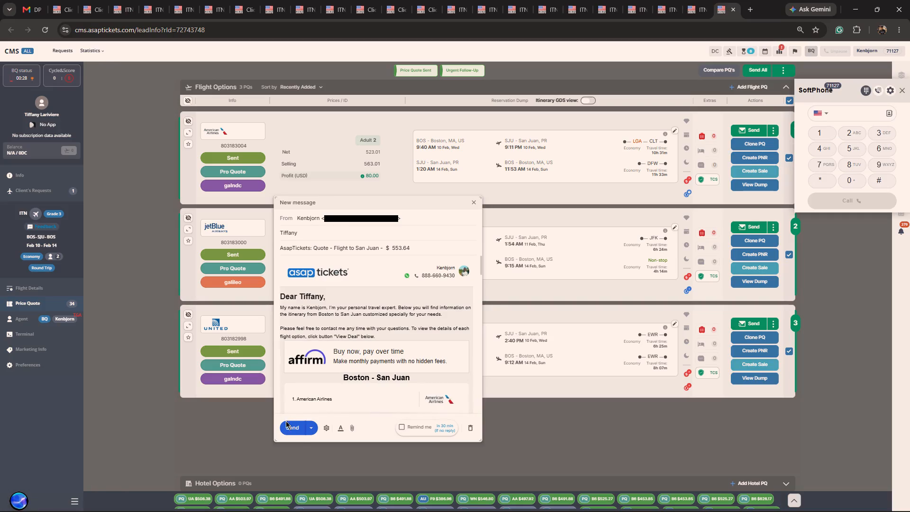
left_click(293, 430)
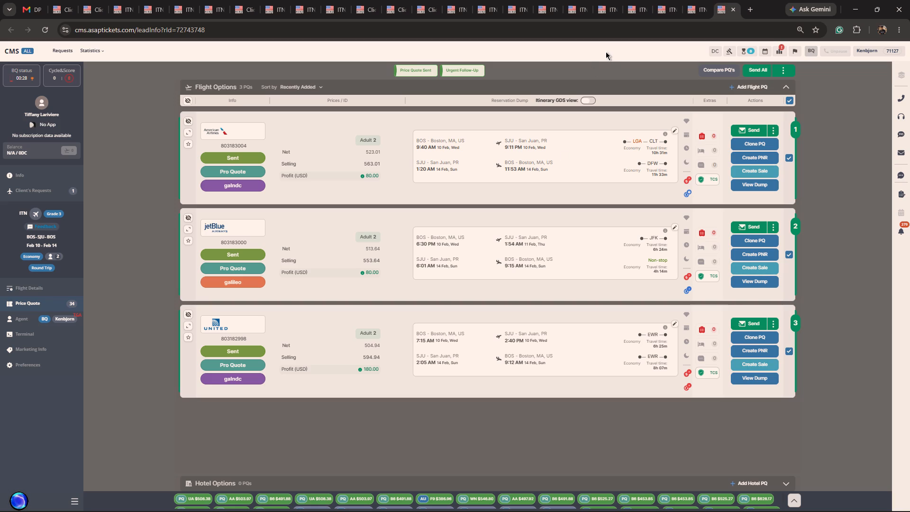
left_click(734, 9)
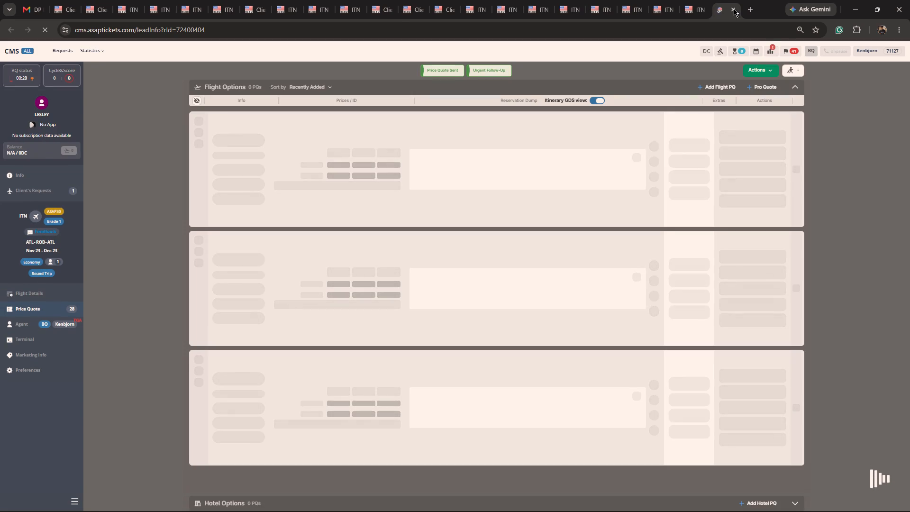
Call the Atlanta–Monrovia customer from the call history.
left_click(42, 103)
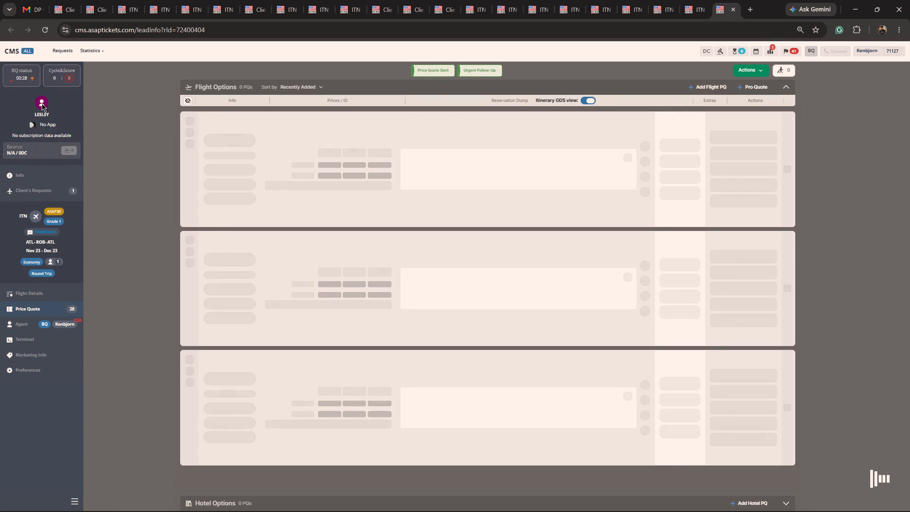
left_click(63, 188)
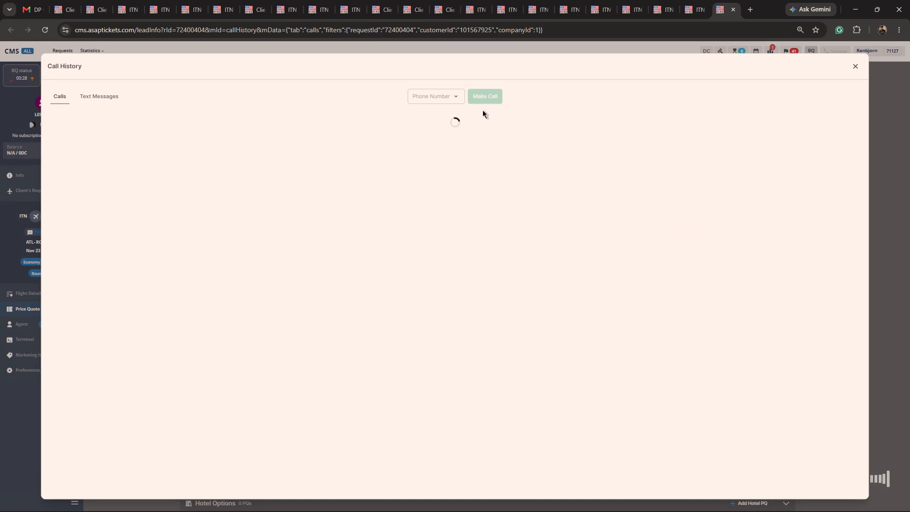
left_click(483, 91)
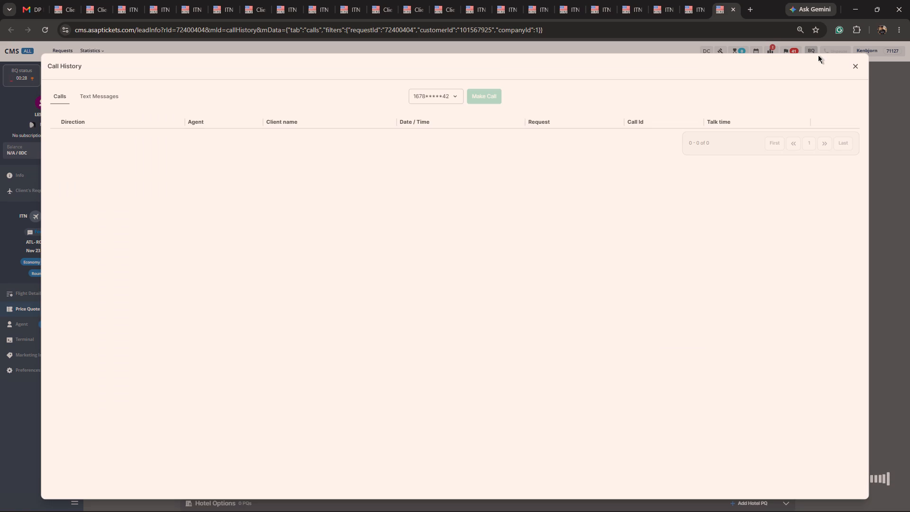
left_click(850, 66)
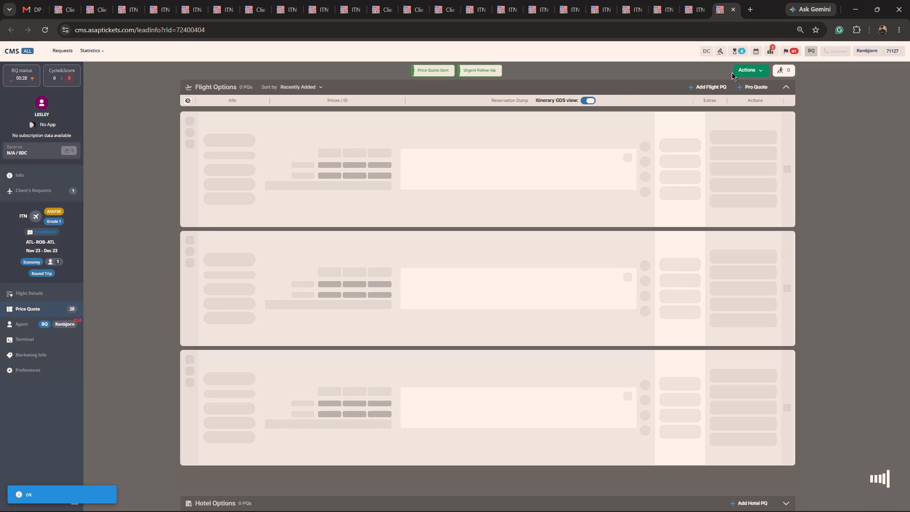
Turn off the itinerary GDS view for the Atlanta–Monrovia flight options.
left_click(589, 101)
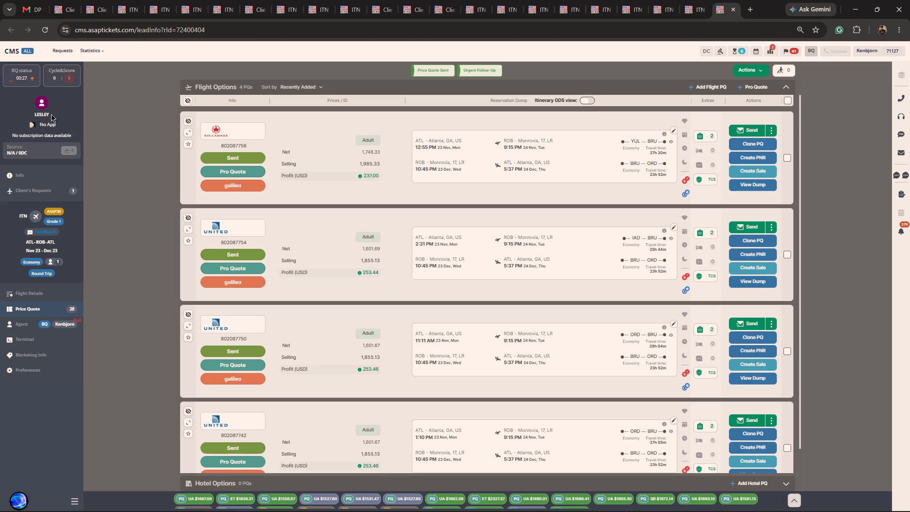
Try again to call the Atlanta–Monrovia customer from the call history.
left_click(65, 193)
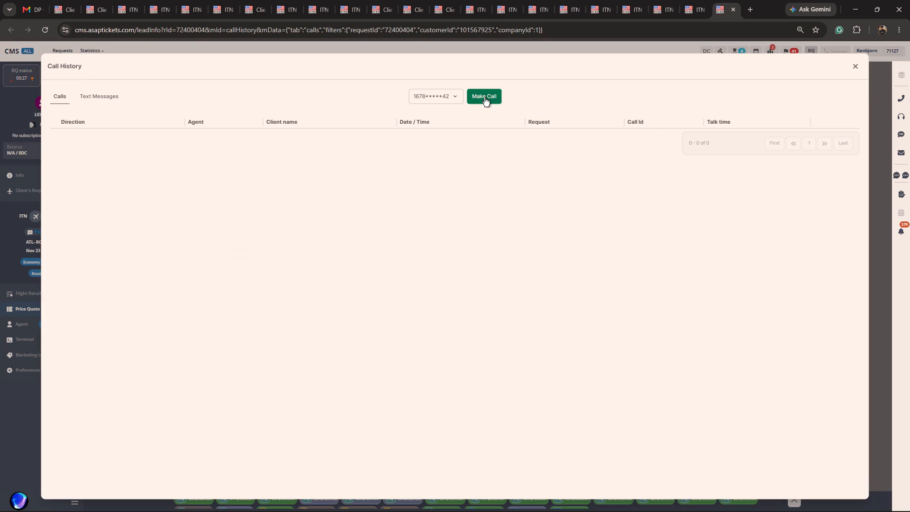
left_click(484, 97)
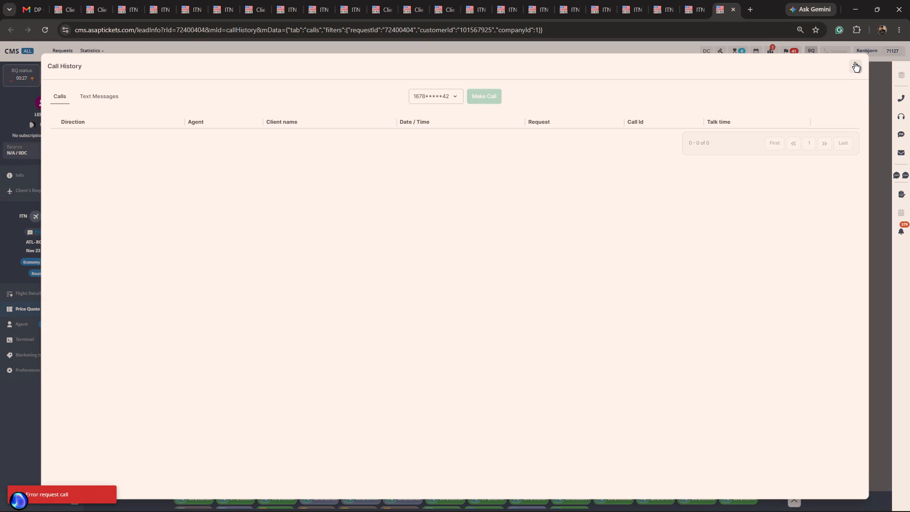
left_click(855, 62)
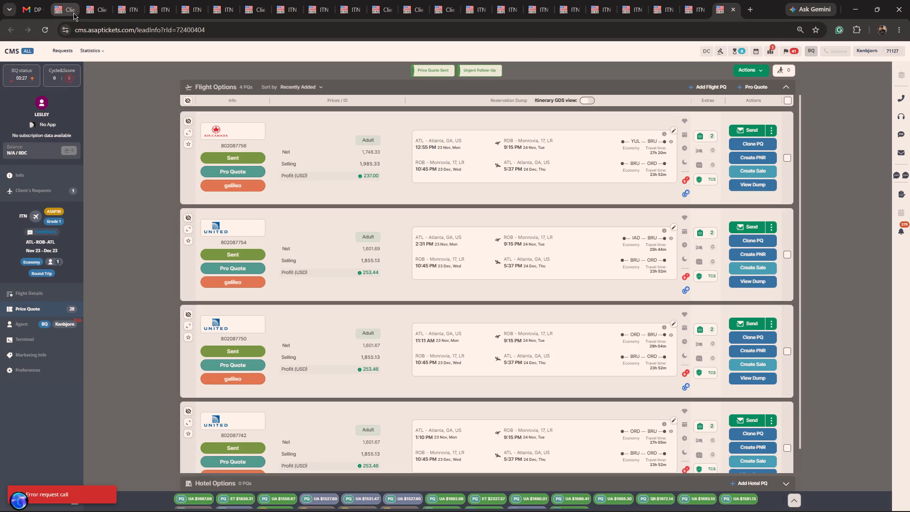
Switch to the requests list and accept the Atlanta–Monrovia click-to-call connection in the SoftPhone.
left_click(72, 13)
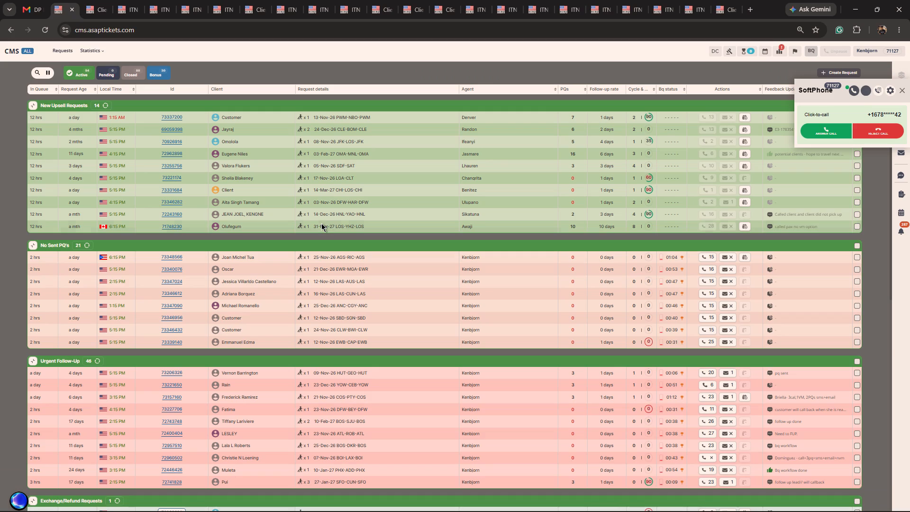
left_click(822, 130)
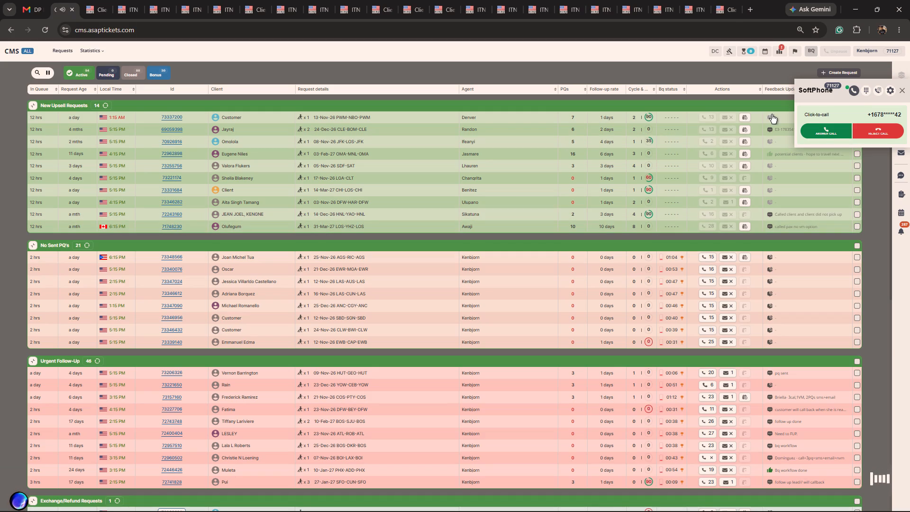
left_click(724, 11)
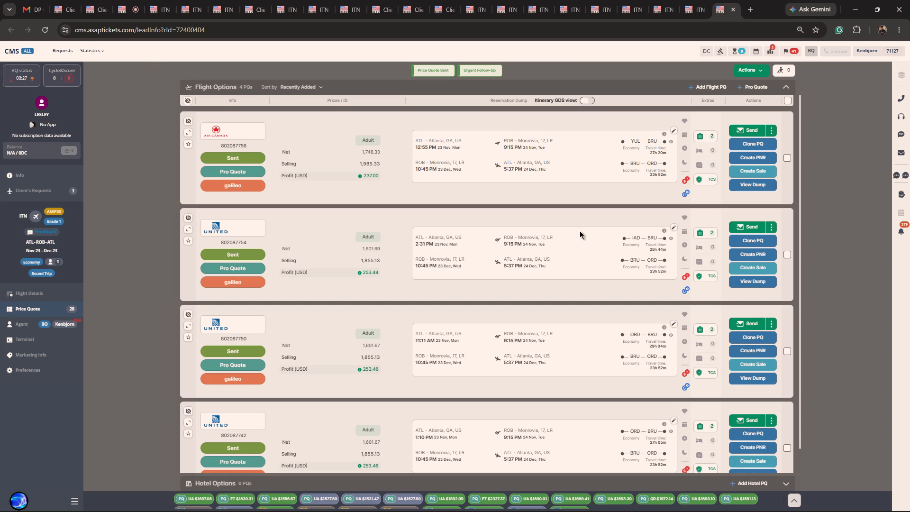
left_click(787, 158)
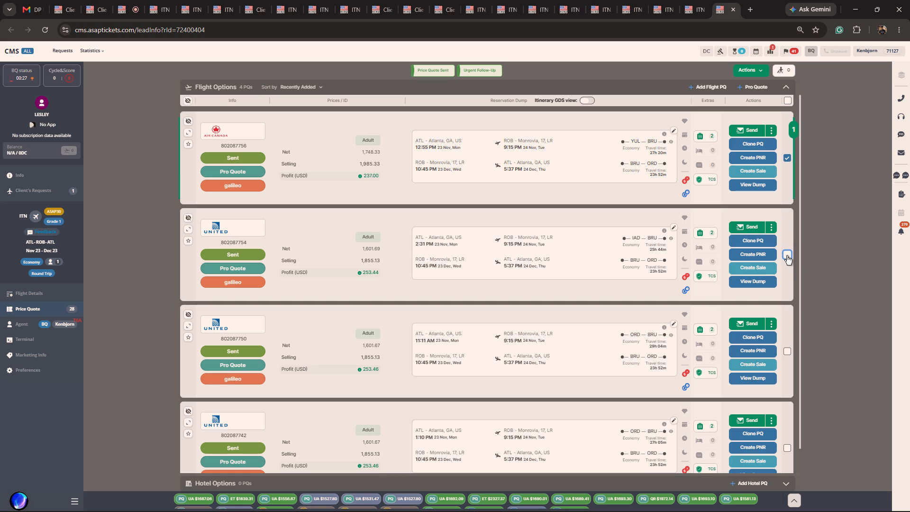
left_click(787, 256)
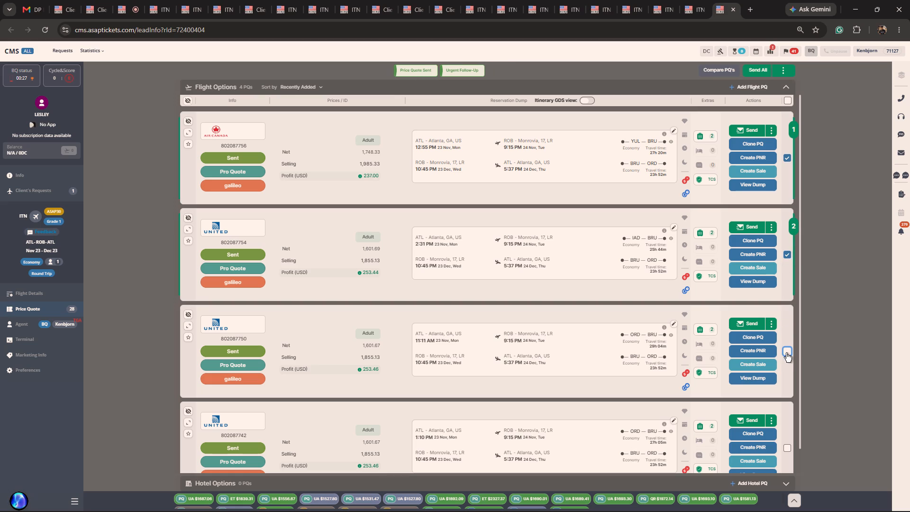
left_click(786, 353)
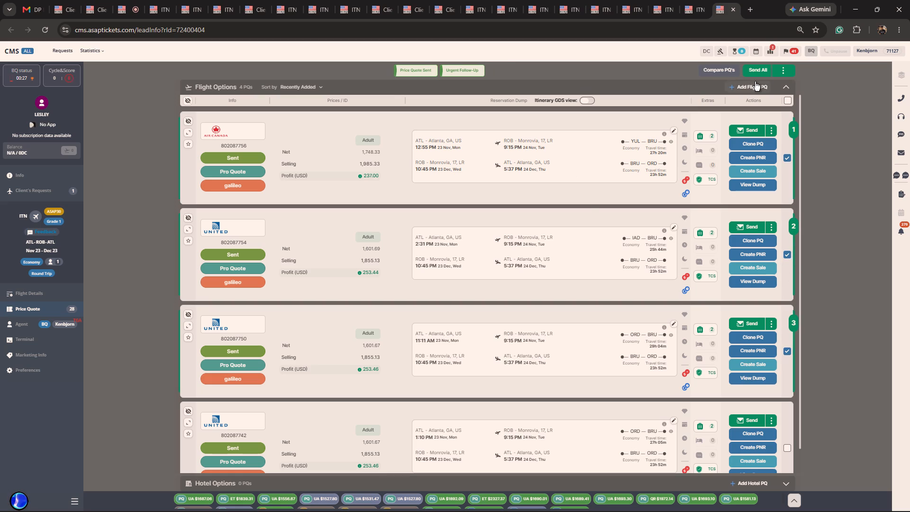
left_click_drag(764, 73, 793, 72)
left_click(793, 72)
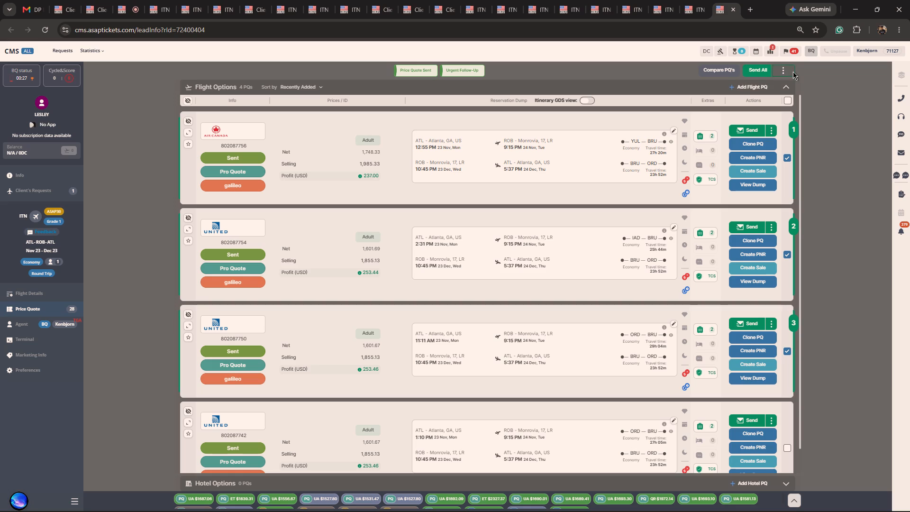
left_click(770, 83)
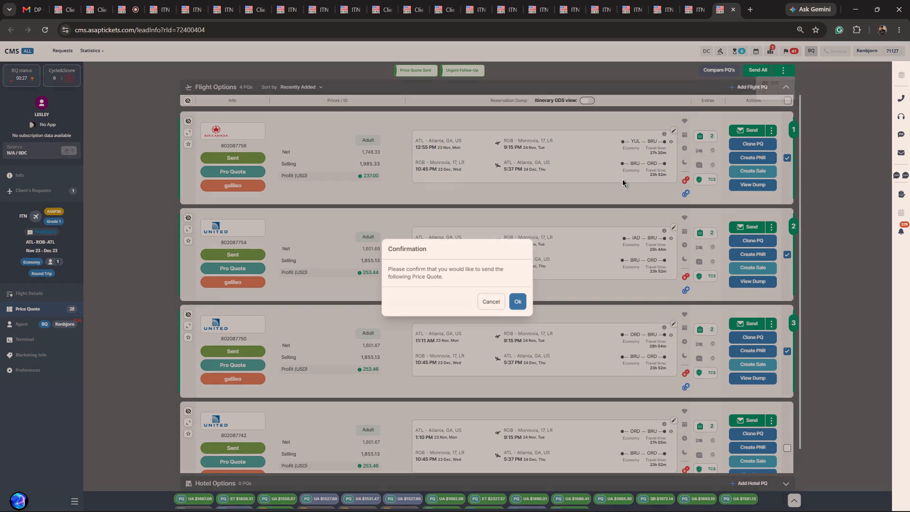
left_click(517, 302)
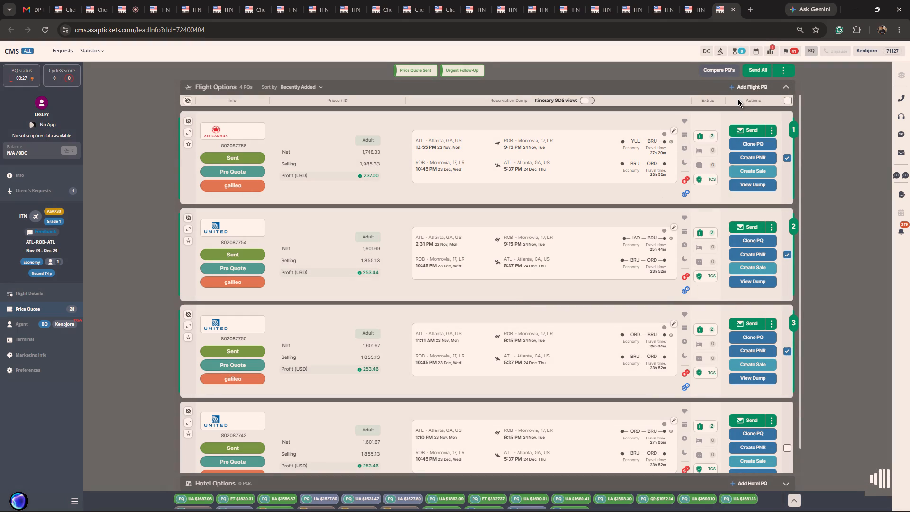
Email the three selected Atlanta–Monrovia quotes to the customer and close the finished request.
left_click(756, 75)
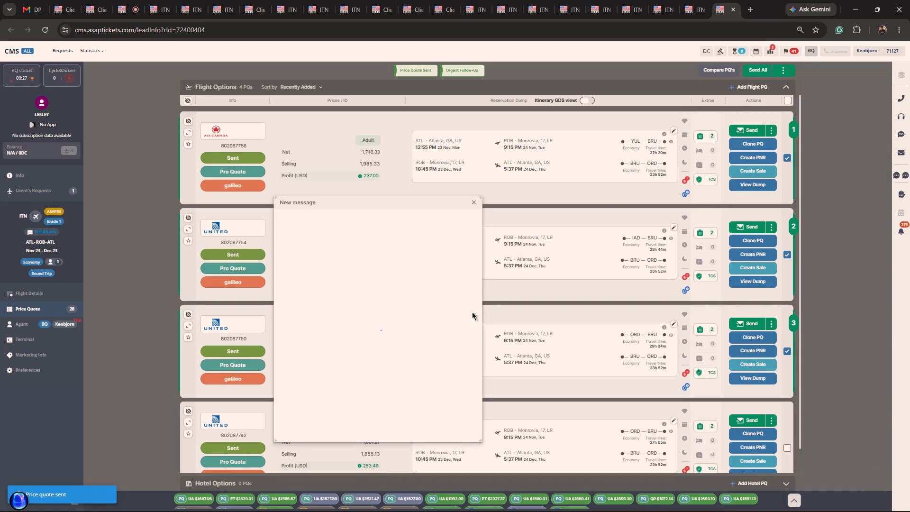
left_click(297, 427)
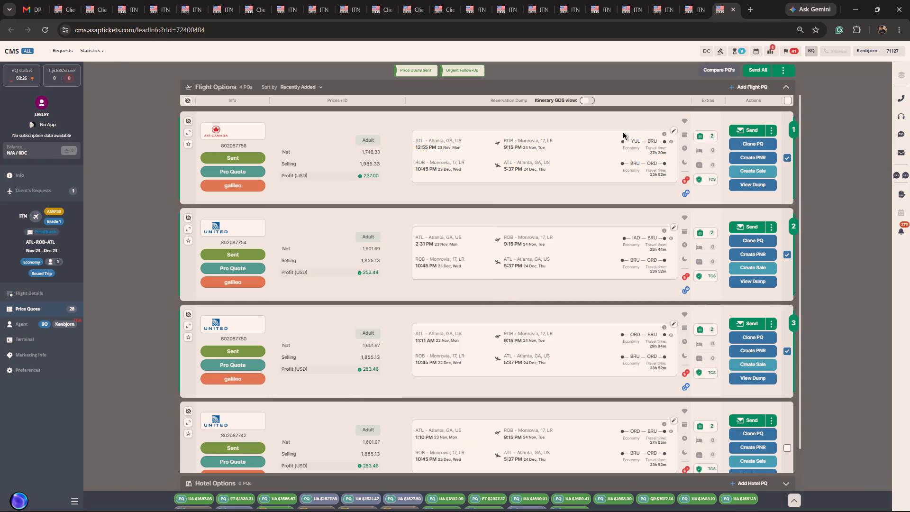
left_click(736, 8)
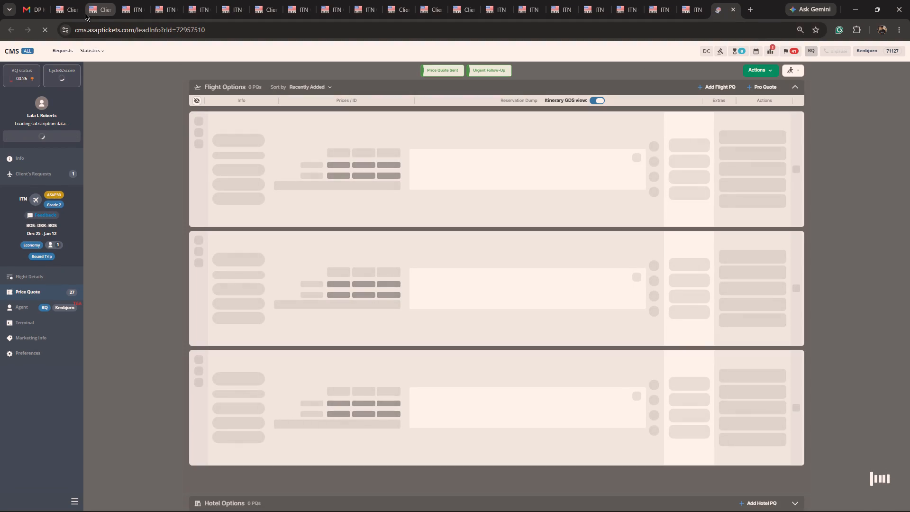
Hide the SoftPhone on the requests list.
left_click(73, 11)
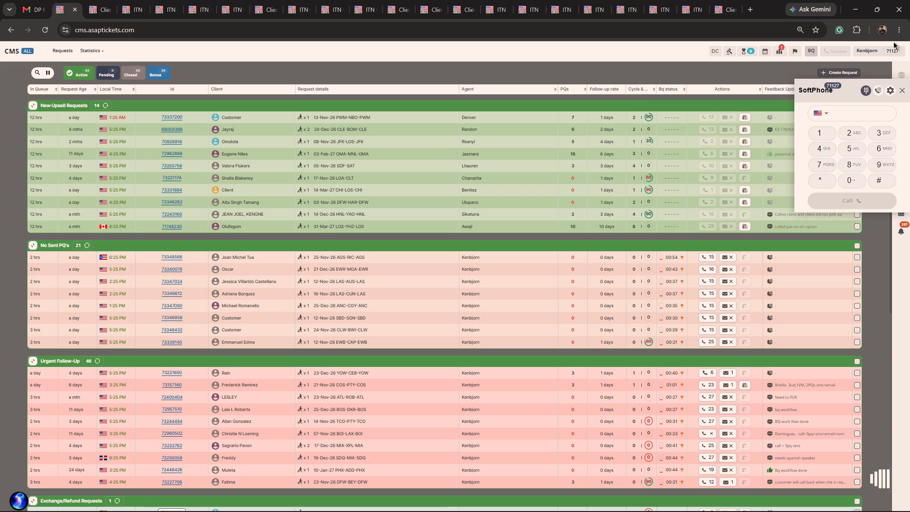
left_click(901, 91)
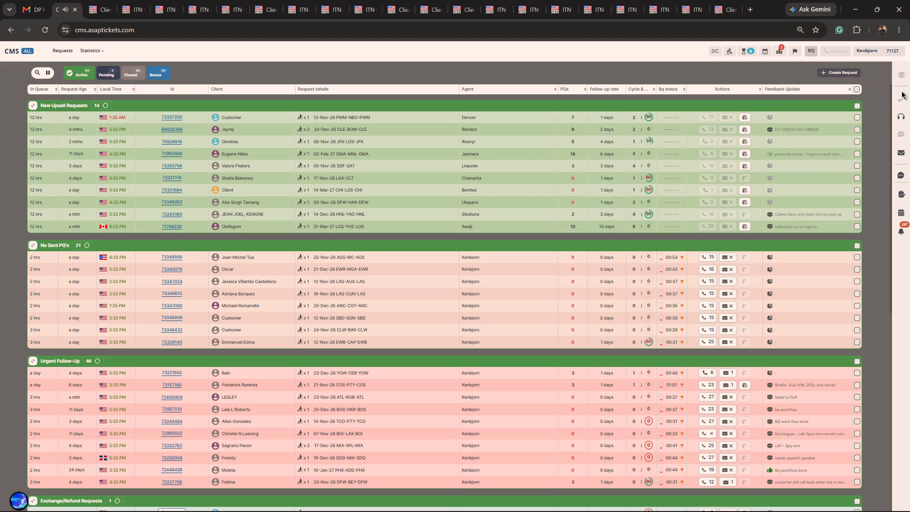
left_click(901, 91)
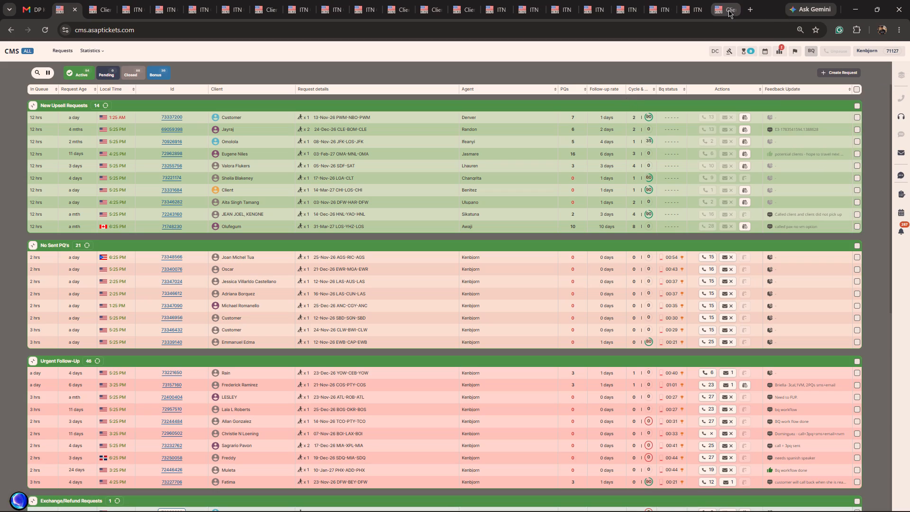
Return to the Boston–Dakar request and turn off its itinerary GDS view.
left_click(728, 10)
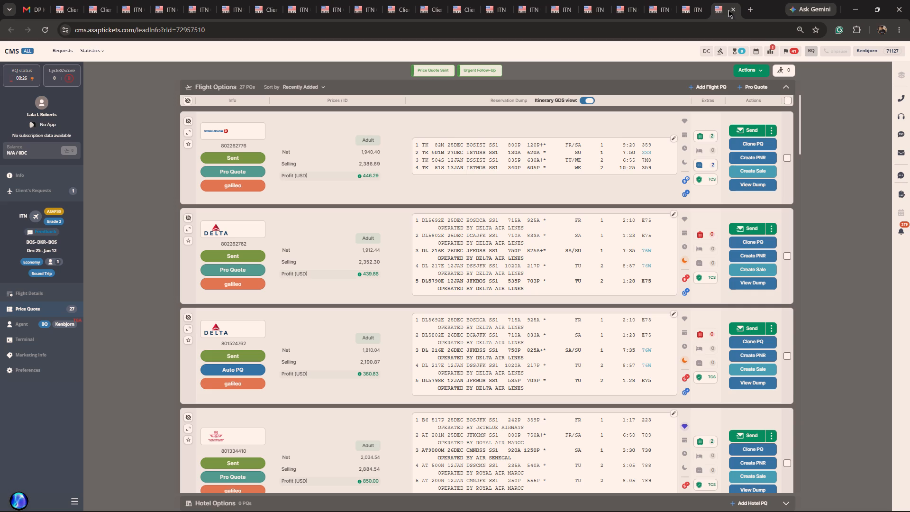
left_click(587, 103)
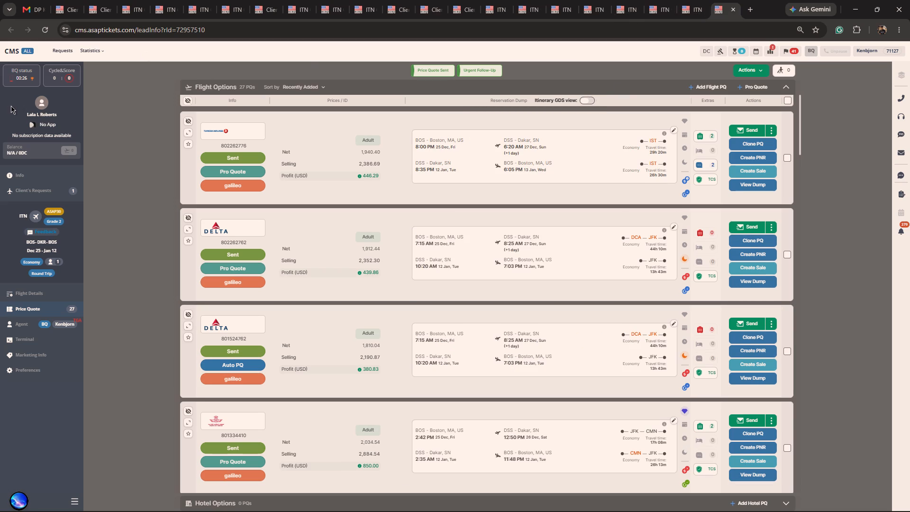
Call the Boston–Dakar customer from the call history and accept the click-to-call connection in the SoftPhone.
left_click(45, 103)
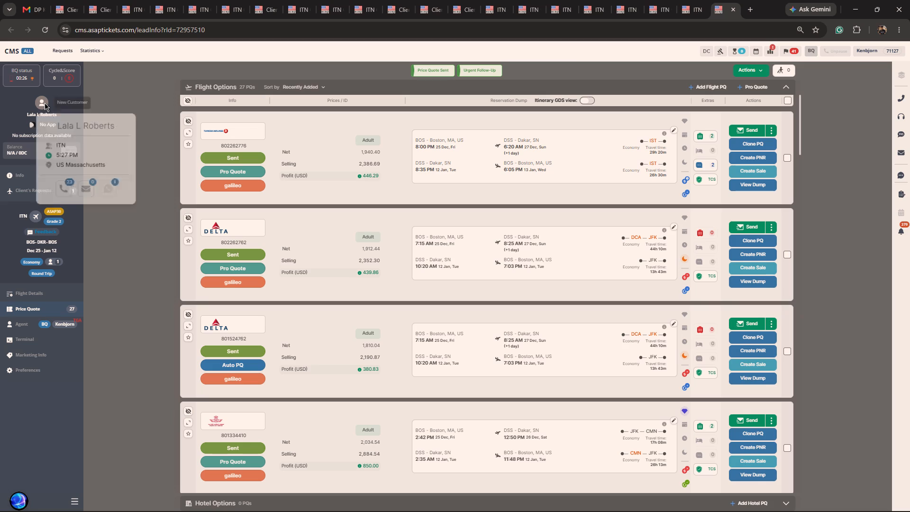
left_click(66, 190)
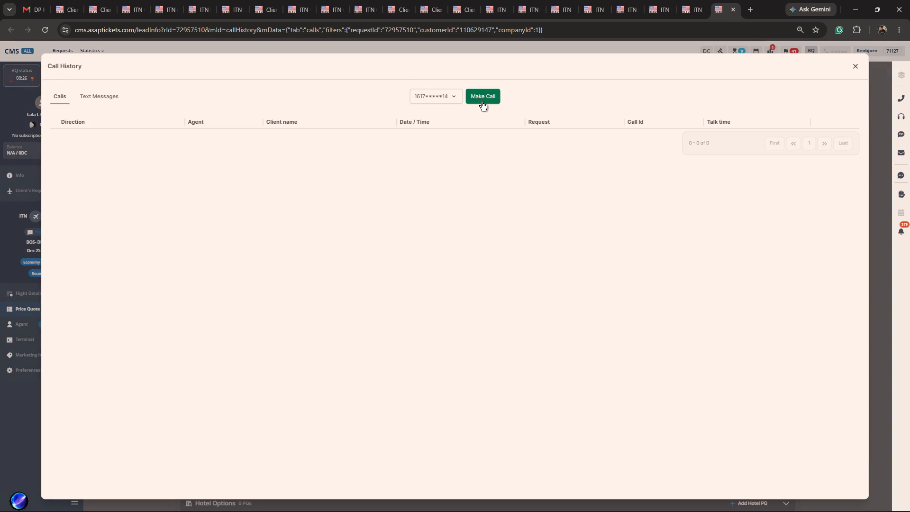
left_click(482, 101)
left_click(853, 66)
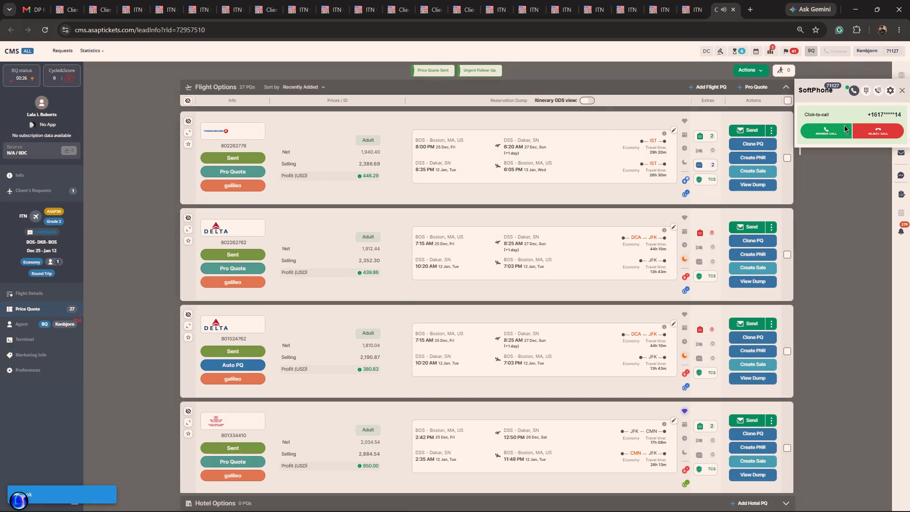
left_click(827, 130)
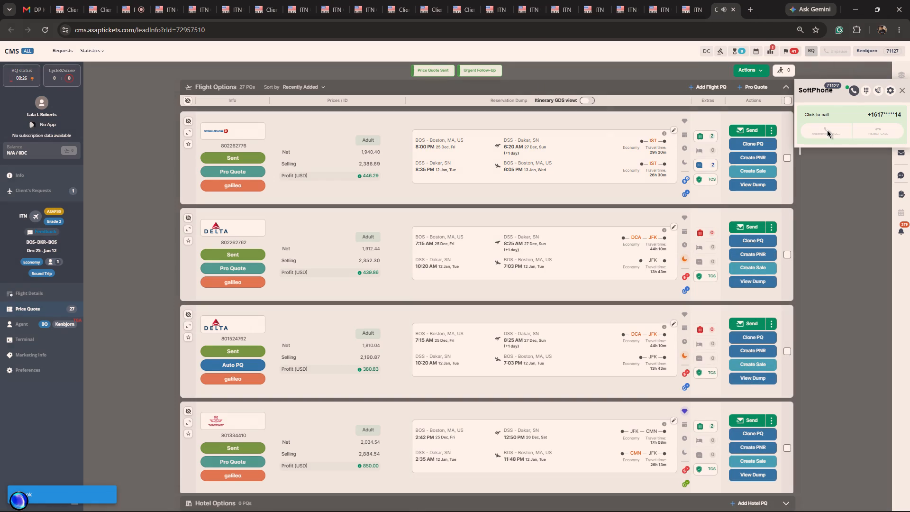
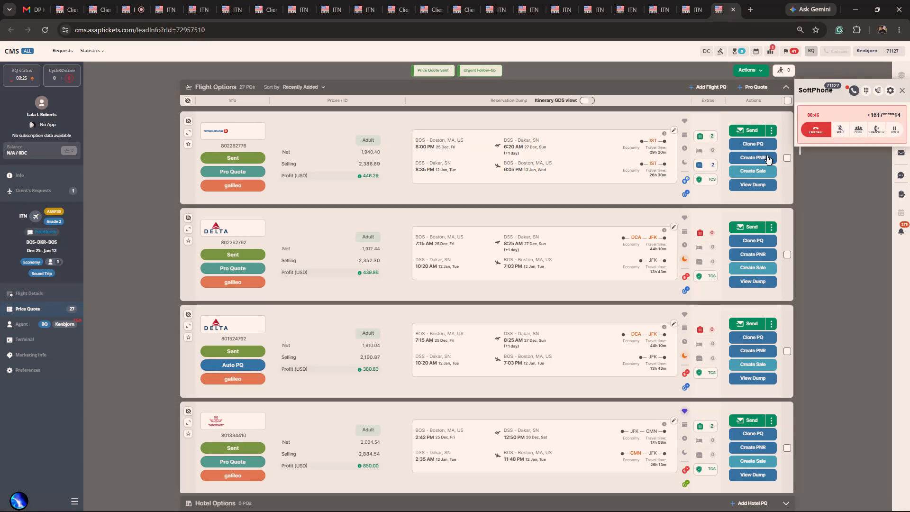
left_click(784, 155)
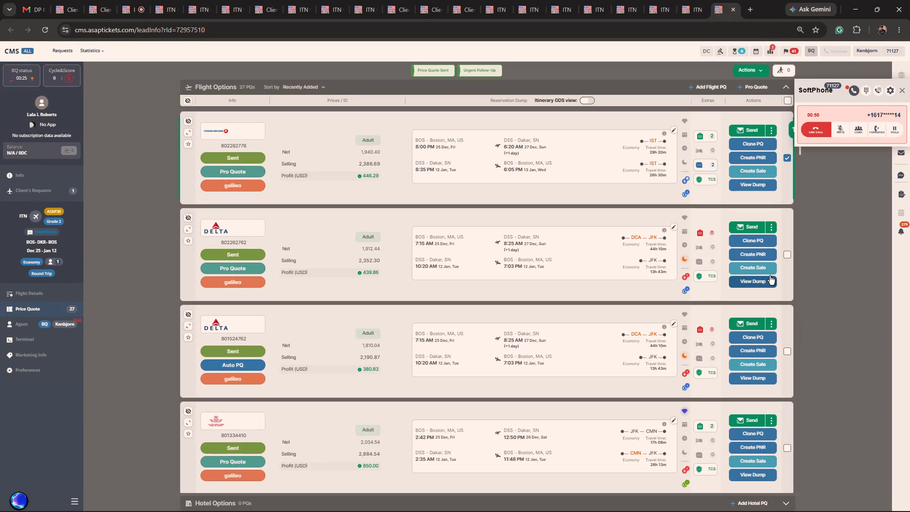
left_click(788, 351)
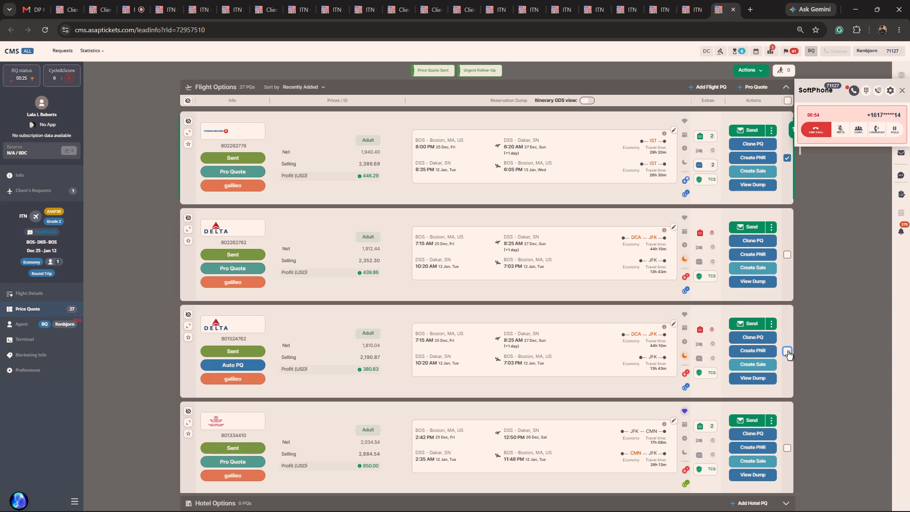
left_click(788, 257)
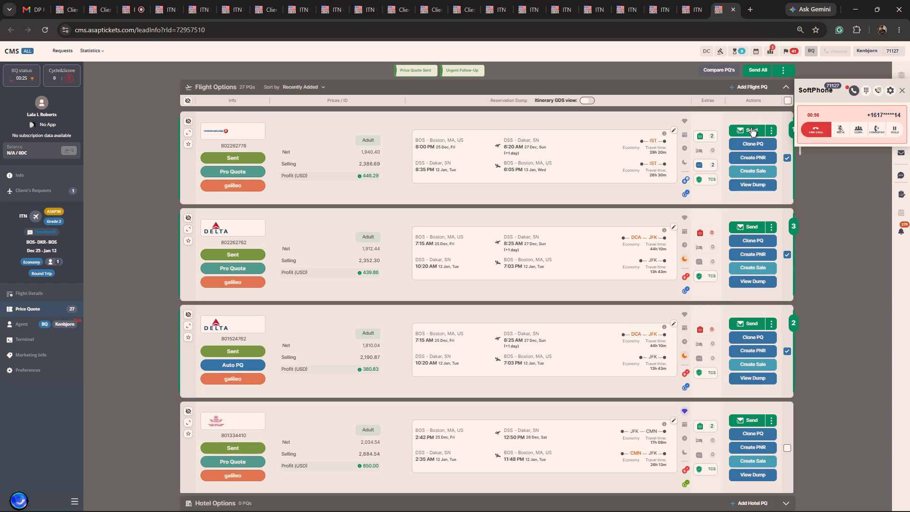
left_click(760, 66)
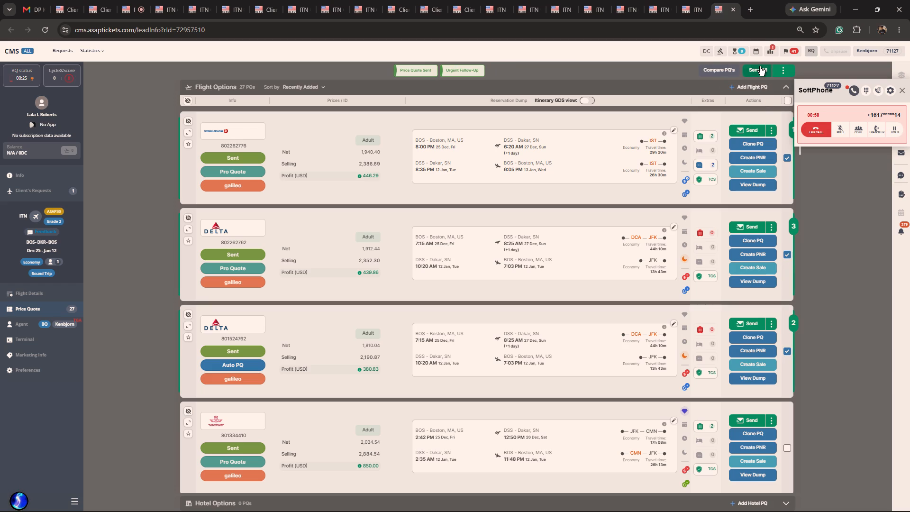
left_click(782, 68)
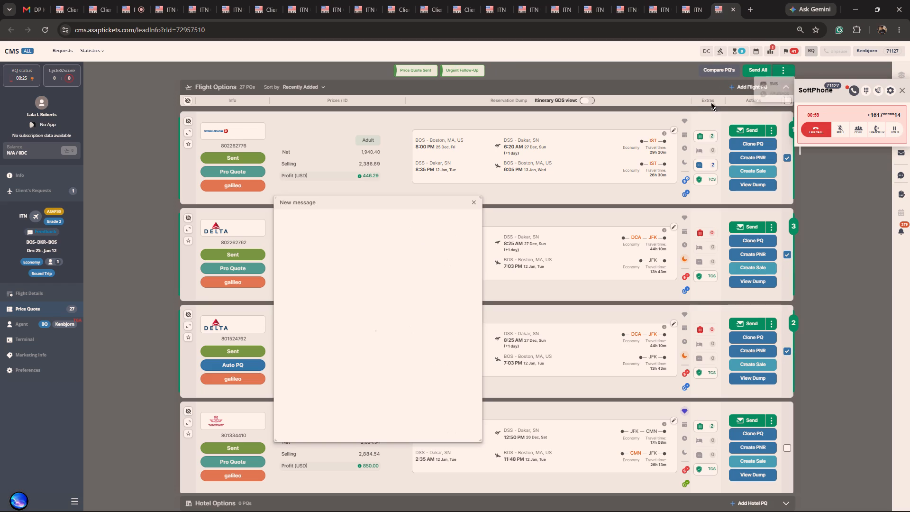
left_click(771, 83)
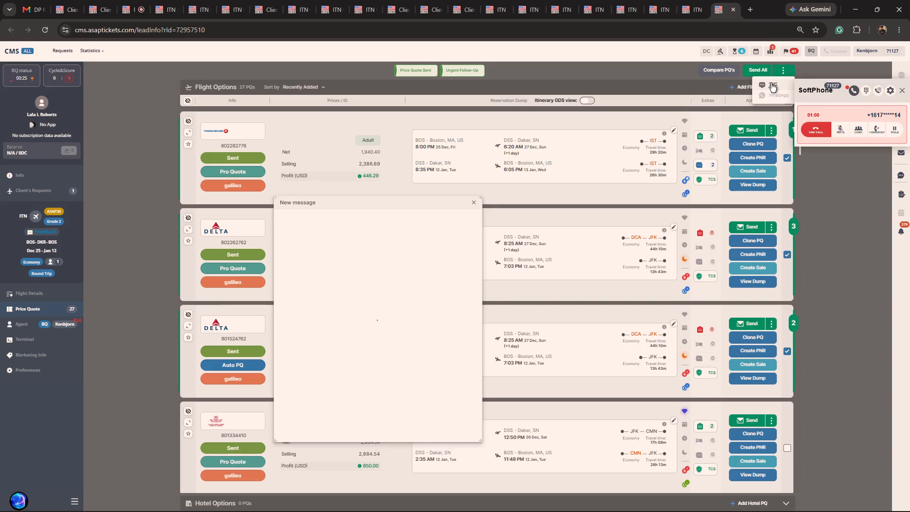
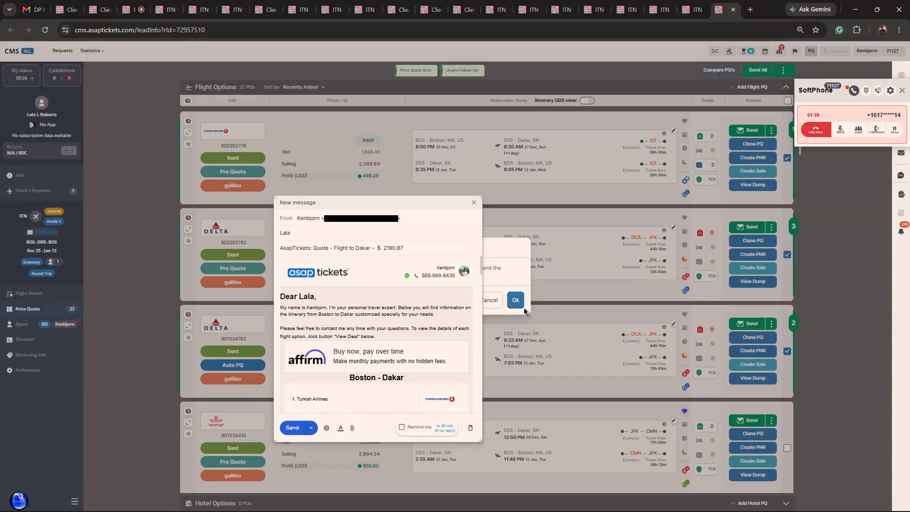
Send the three selected Boston–Dakar price quotes to the customer by SMS and email.
left_click(514, 300)
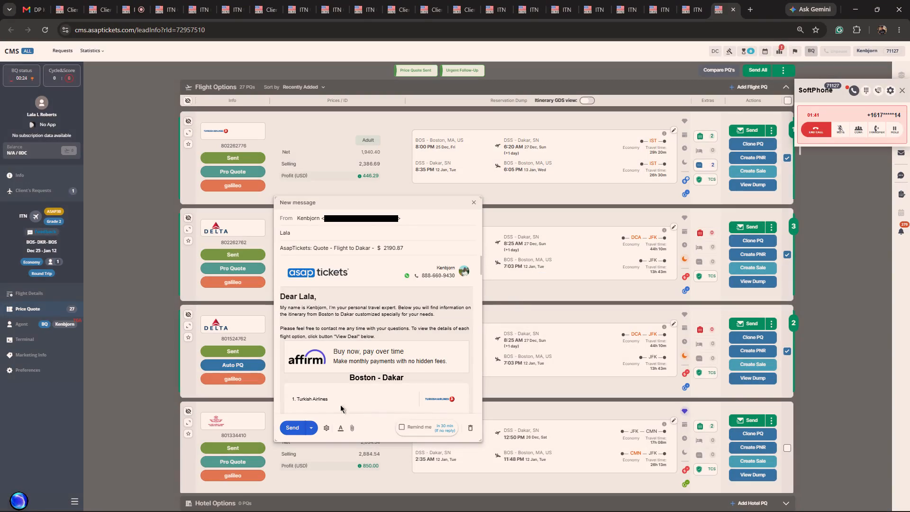
left_click(287, 428)
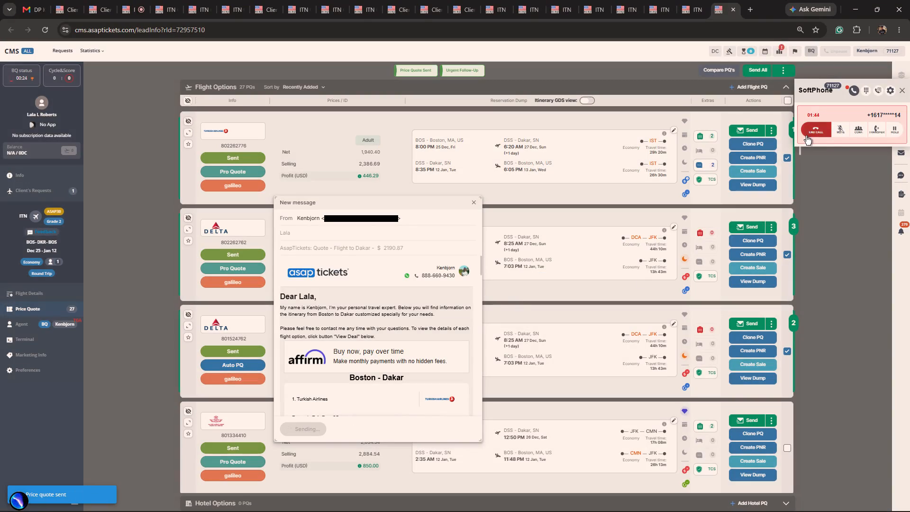
End the call with the Boston–Dakar customer and close that request.
left_click(820, 125)
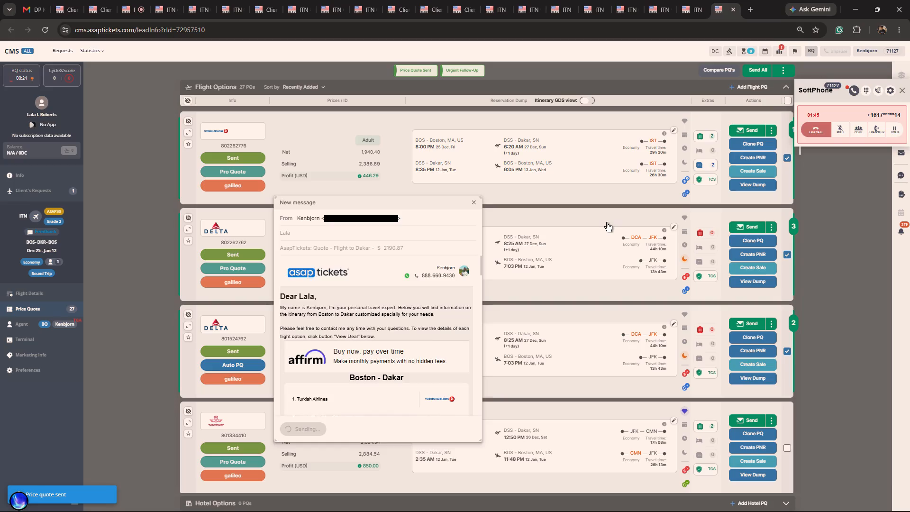
left_click(731, 9)
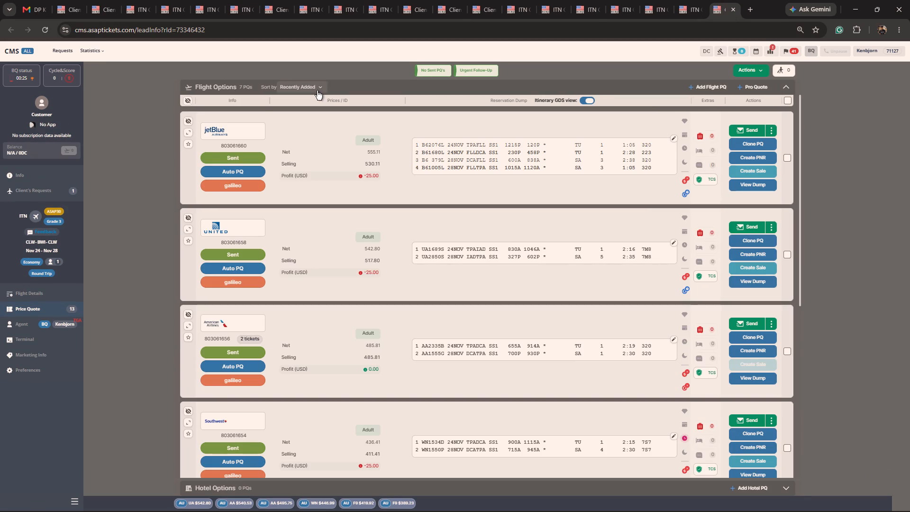
Call the customer of the CLW–BWI round-trip request from their call history, and return to the price quotes.
left_click(35, 104)
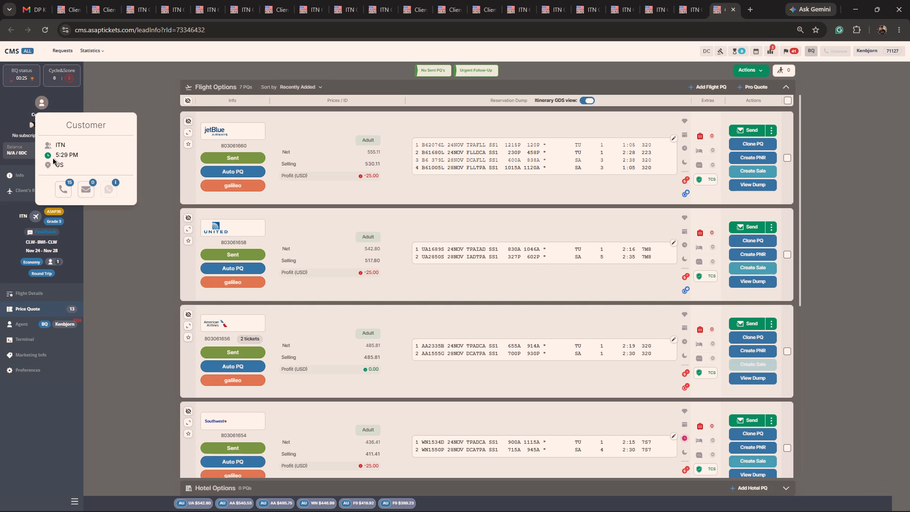
left_click(68, 192)
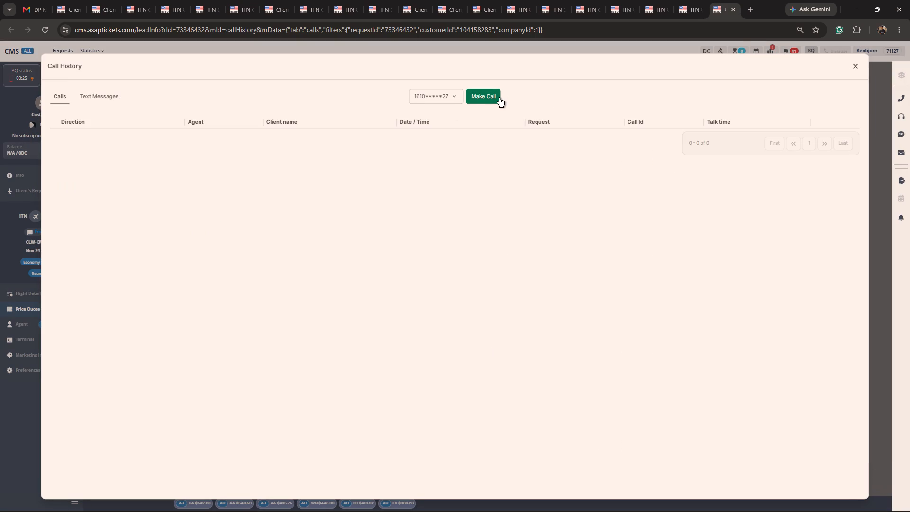
left_click(487, 100)
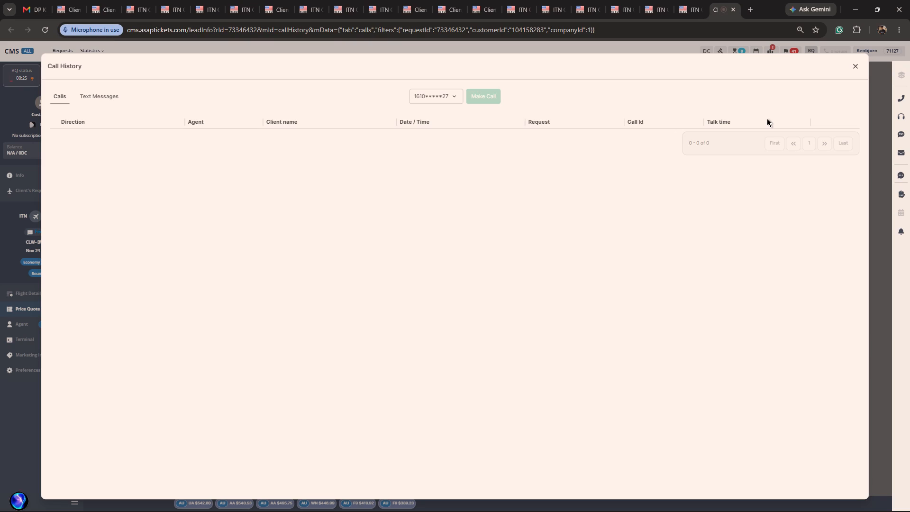
left_click(859, 65)
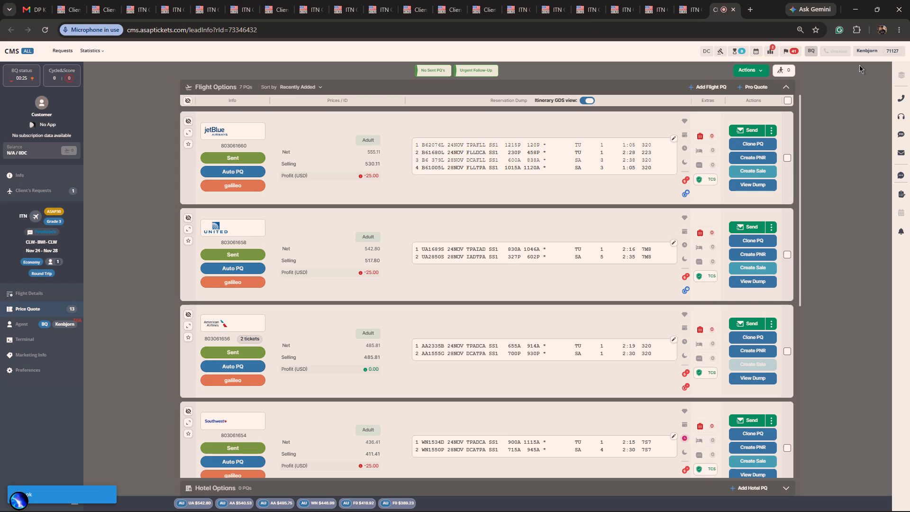
Turn off the GDS itinerary view for the CLW–BWI flight options.
left_click(592, 101)
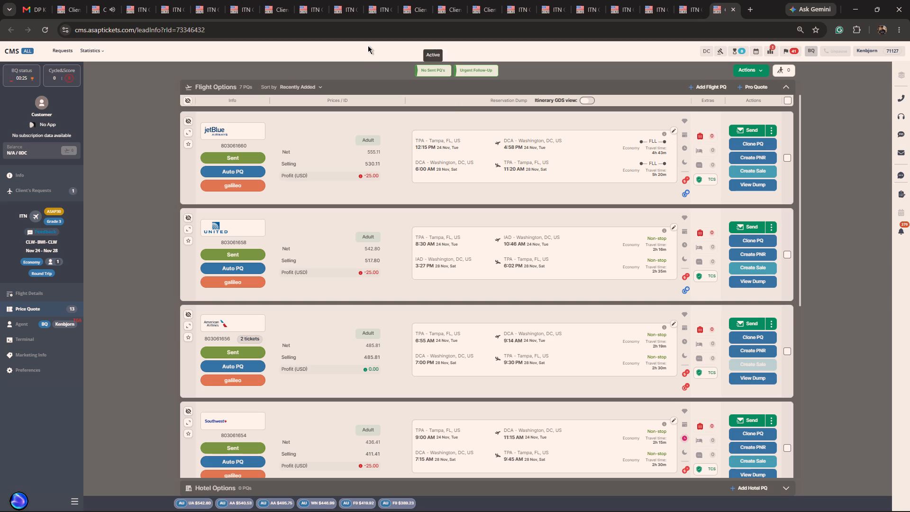
End the ongoing call from the AGS–RIC request's softphone and return to the CLW–BWI request.
left_click(104, 7)
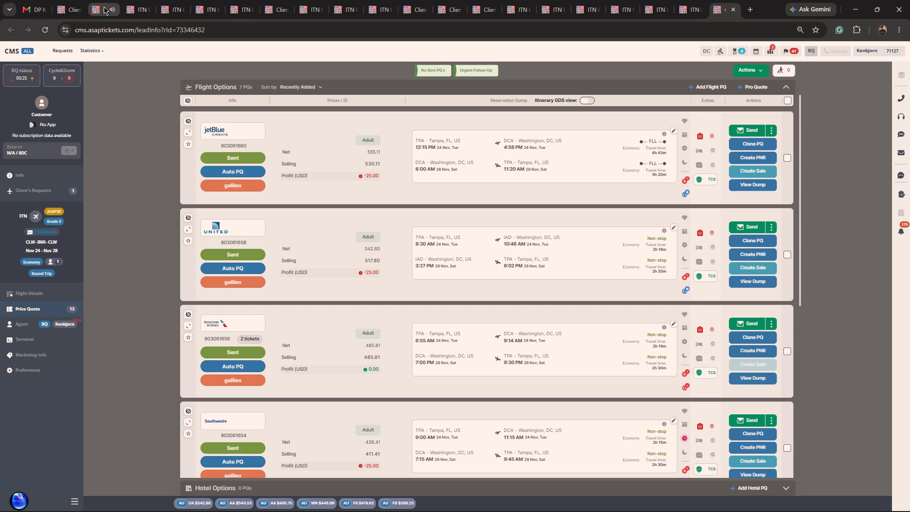
left_click(818, 136)
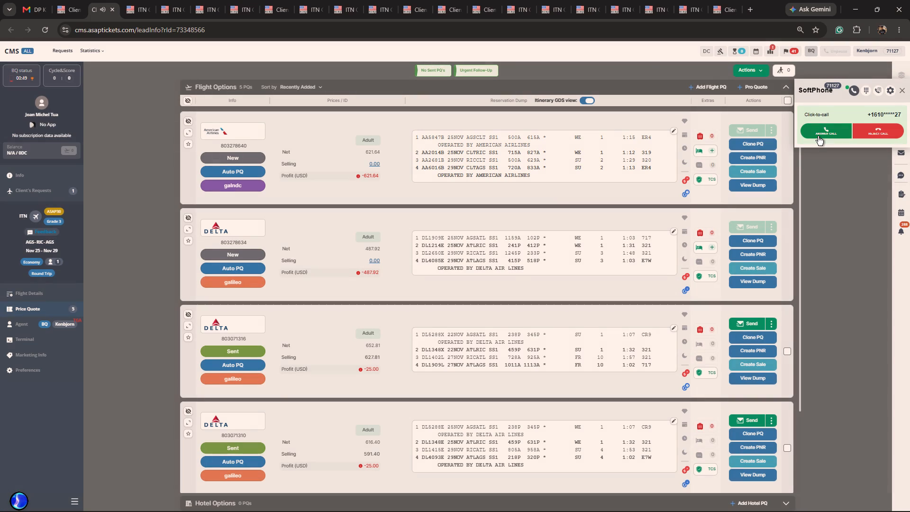
left_click(729, 10)
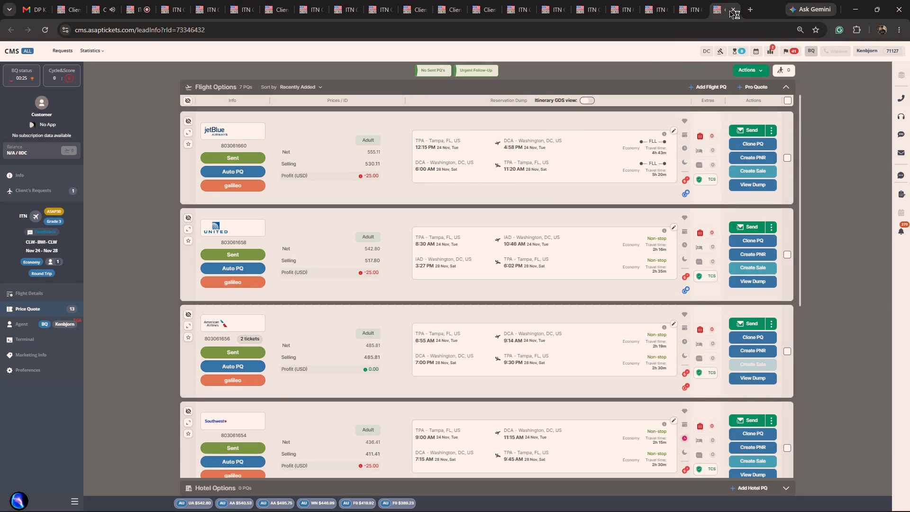
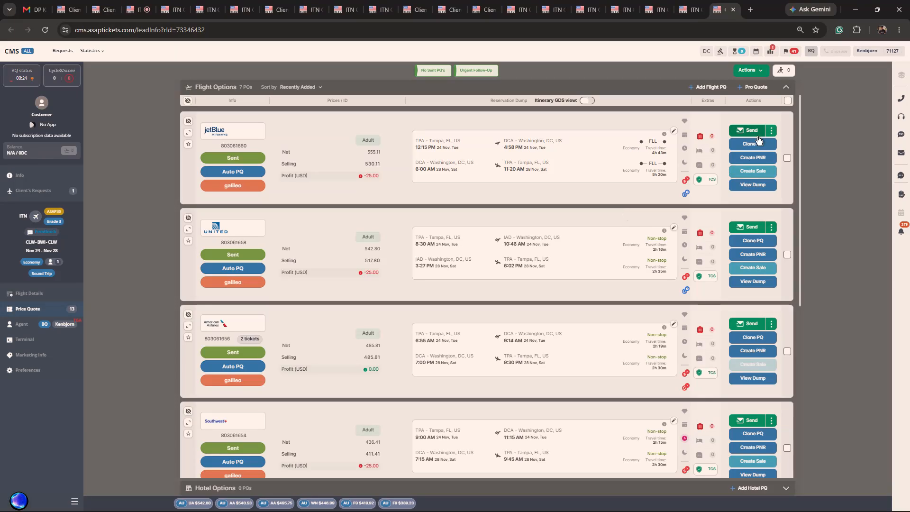
Clone the jetBlue Tampa–Washington price quote arriving at 4:58 PM, with an adult selling price of 610.11.
left_click(749, 142)
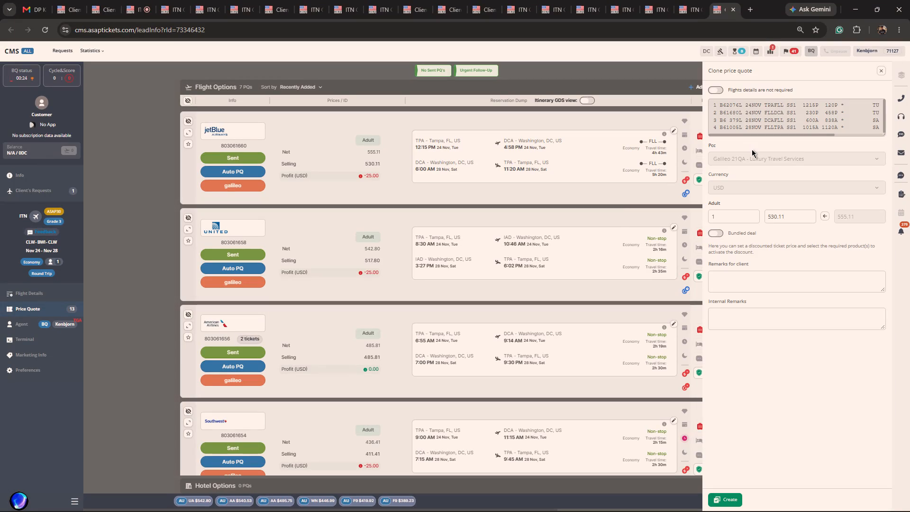
left_click(775, 214)
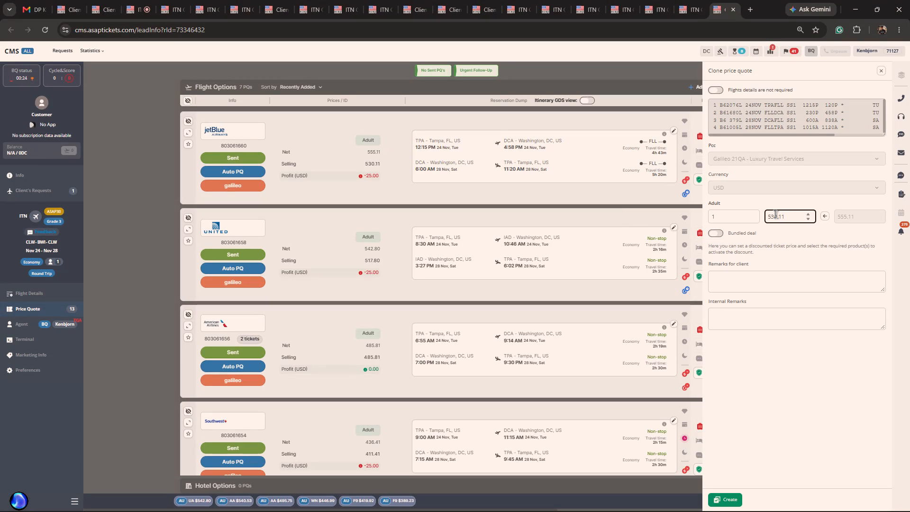
key("BackSpace")
key("BackSpace")
type("61")
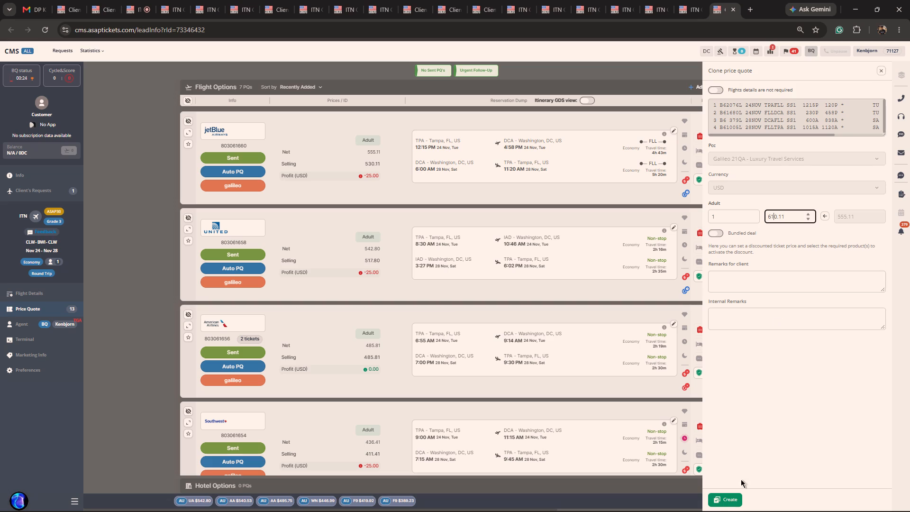
left_click(728, 502)
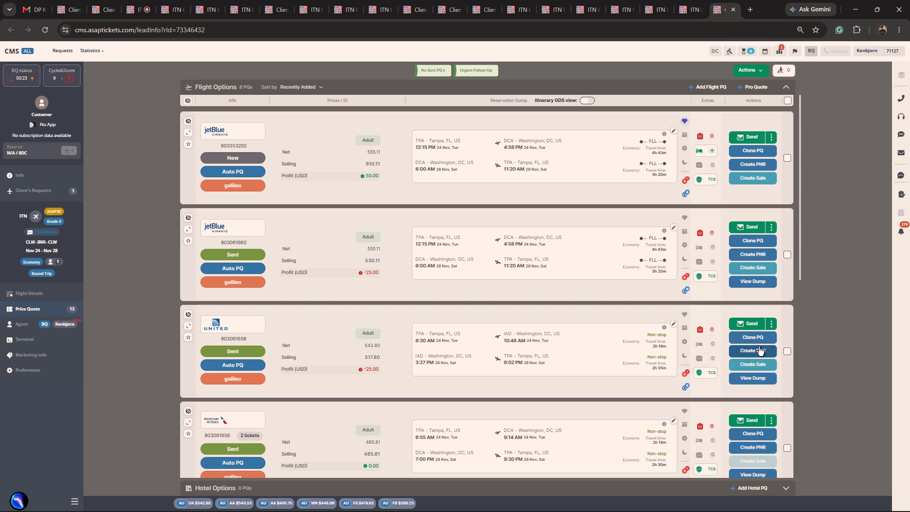
Clone the American Airlines Tampa–Washington price quote departing at 6:55 AM, with an adult selling price of 545.81.
left_click(752, 432)
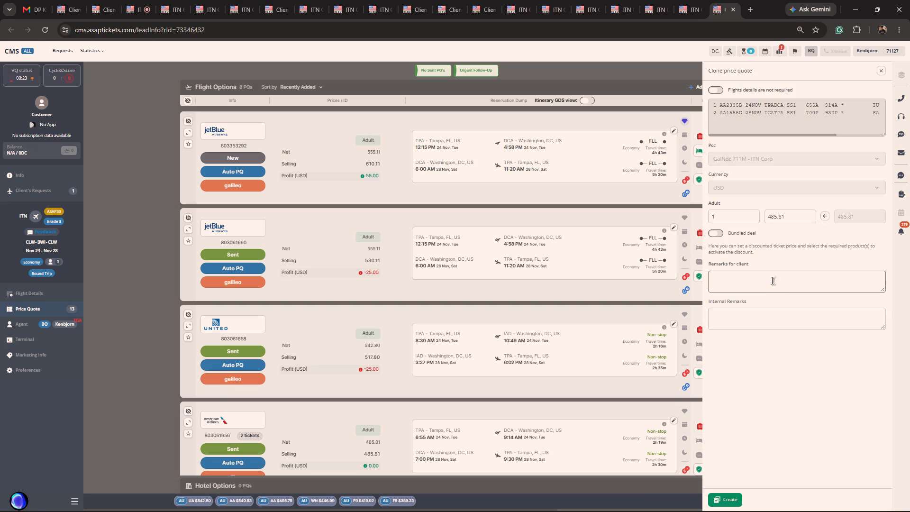
left_click(772, 218)
key("BackSpace")
key("5")
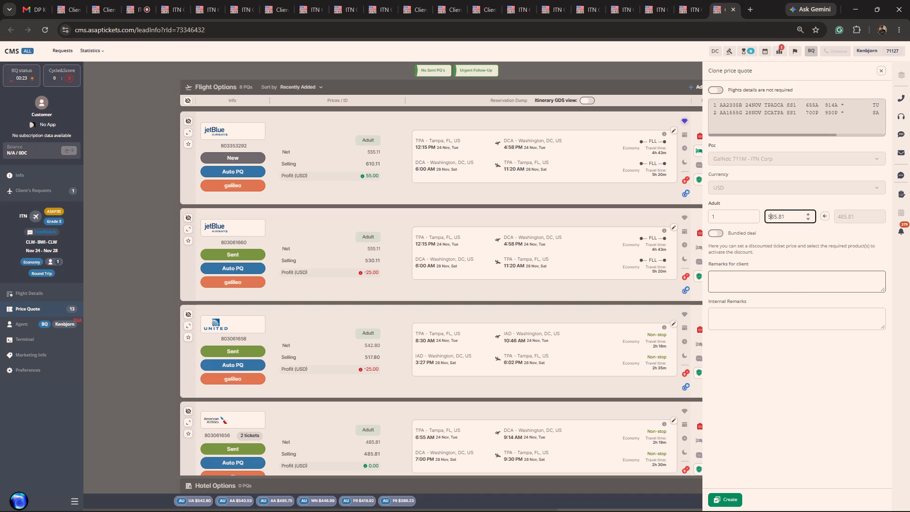
key("Right")
Switch to the client request tab that is running the softphone call.
left_click(136, 10)
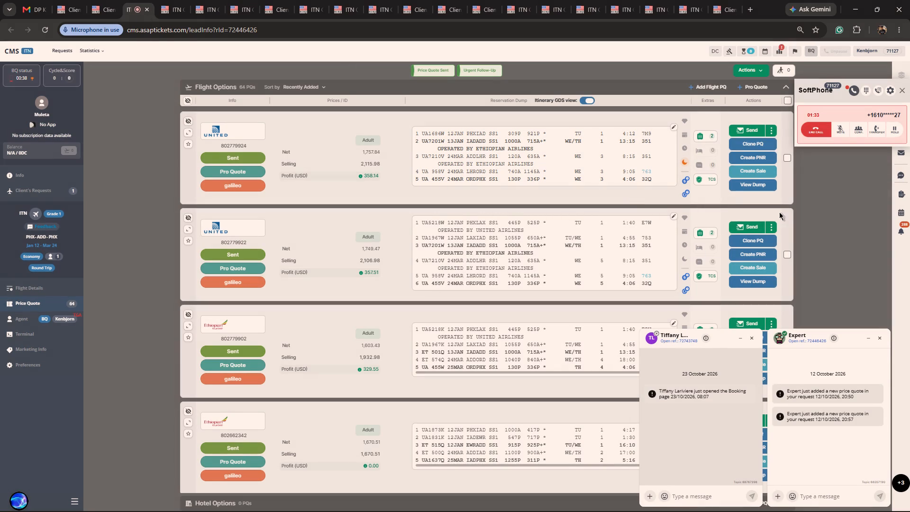
End the ongoing call in the PHX–ADD request's softphone and hide the softphone.
left_click(813, 125)
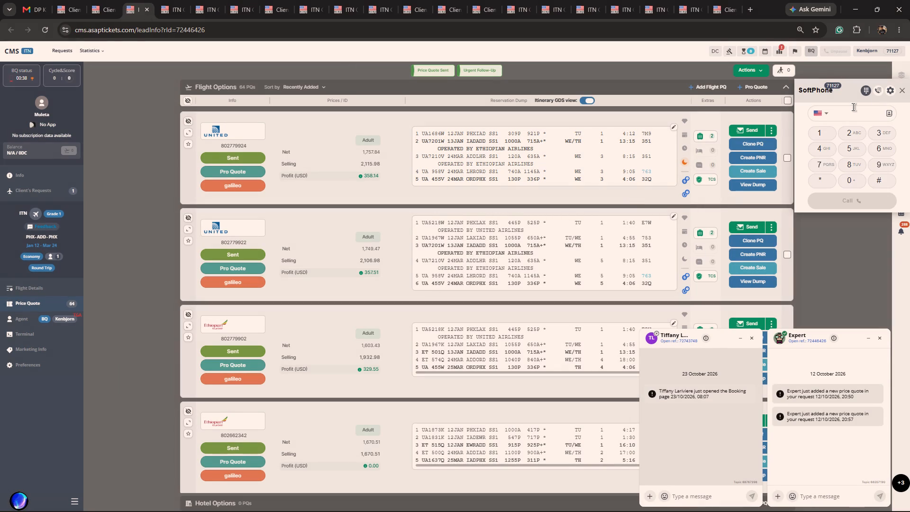
left_click(902, 91)
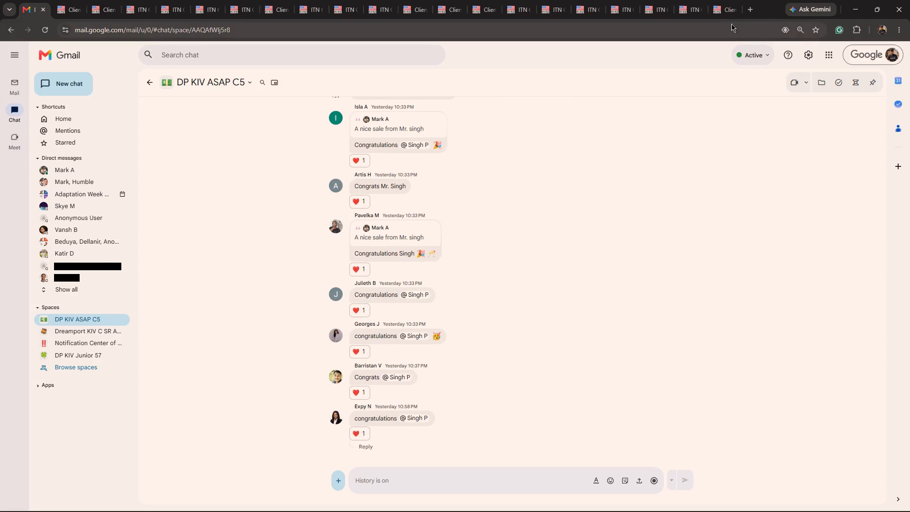
Return to the CLW–BWI request and create the American Airlines quote clone with an adult selling price of 545.81.
left_click(725, 11)
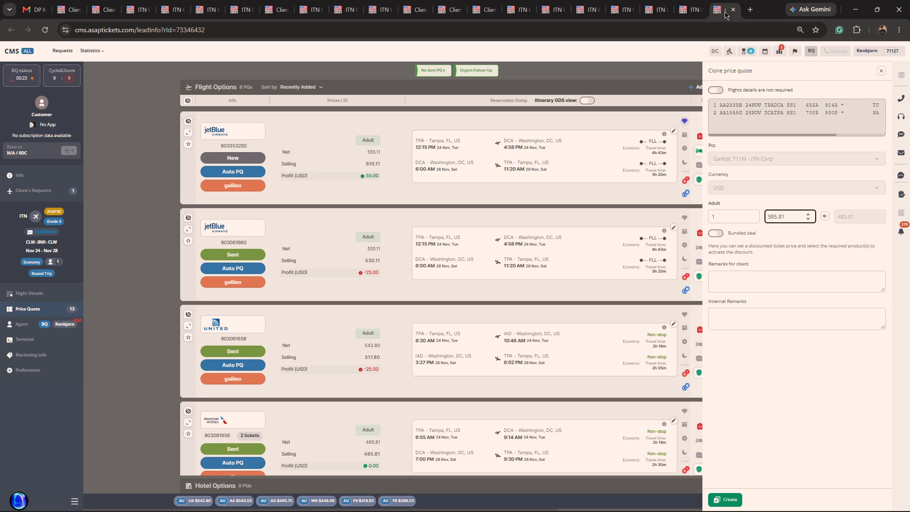
key("BackSpace")
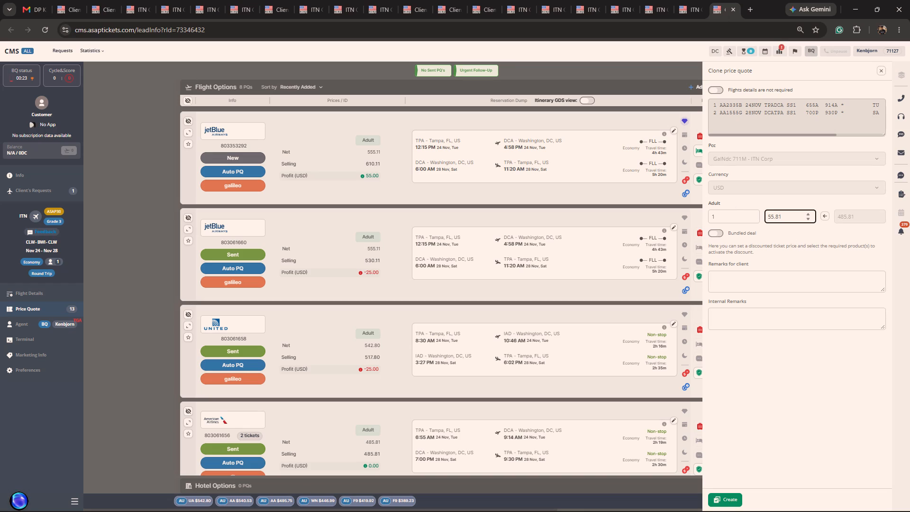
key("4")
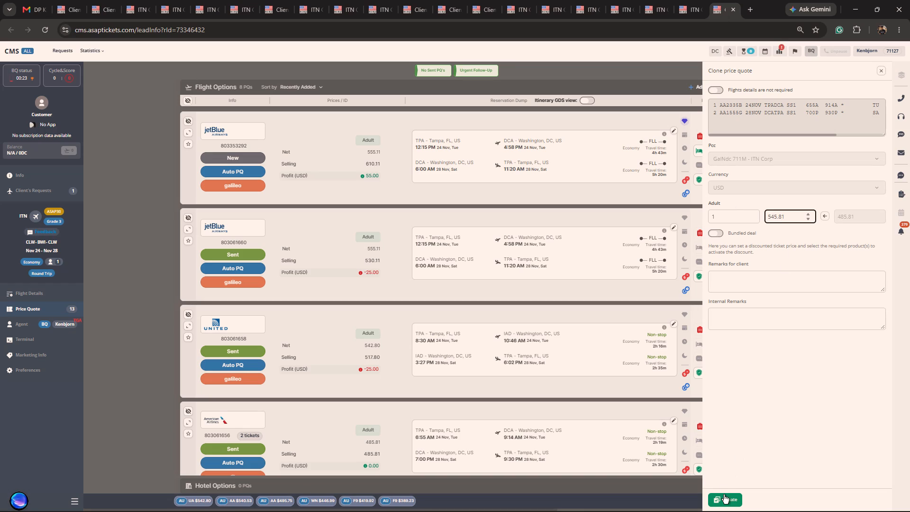
left_click(724, 496)
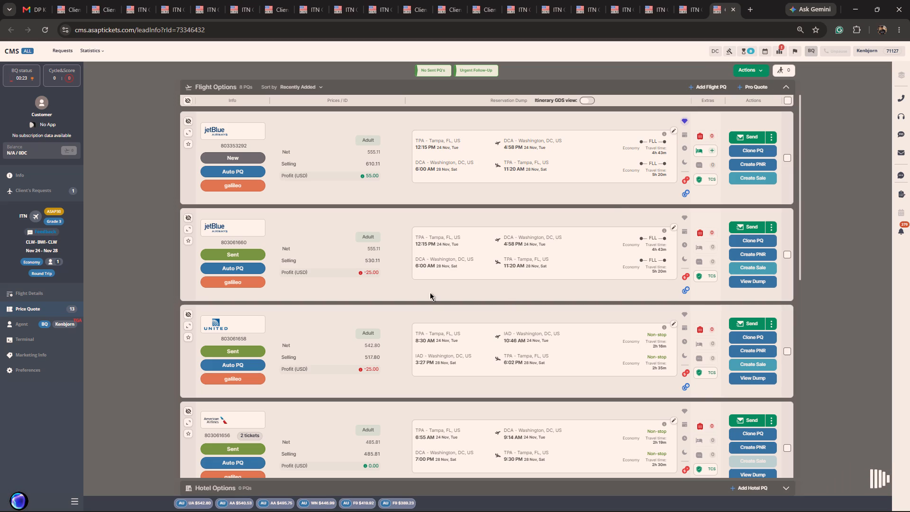
Clone the jetBlue Tampa–Washington price quote arriving at 9:06 PM, with an adult selling price of 477.26.
left_click(407, 391)
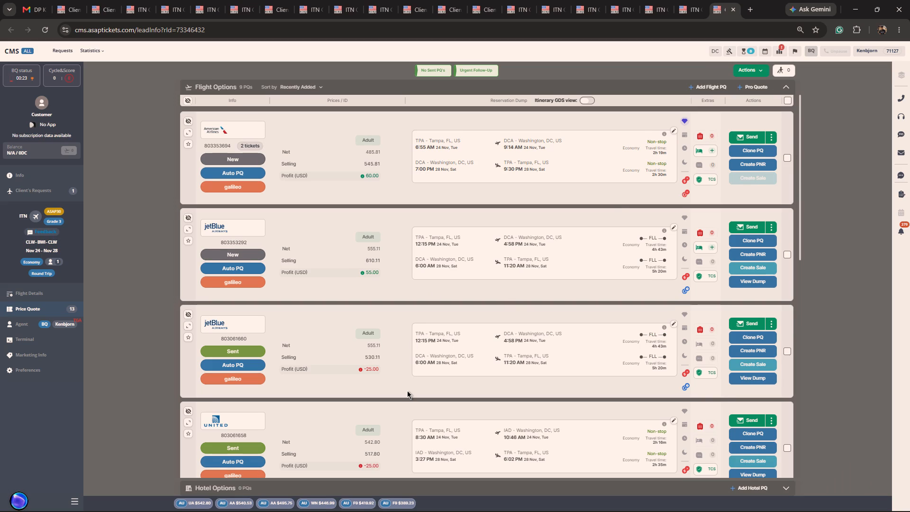
key("Down")
key("Down")
key("Down")
key("Down")
key("Down")
key("Down")
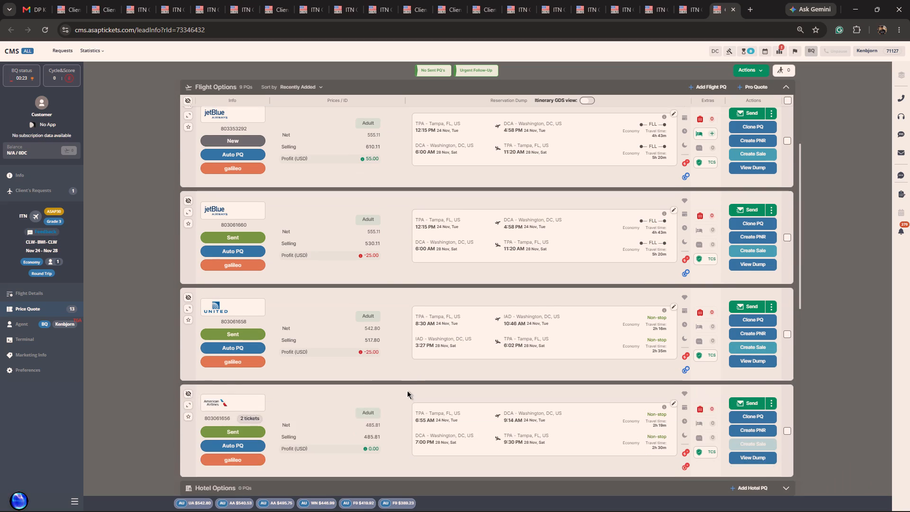
key("Down")
key("Down")
key("Down")
key("Down")
key("Down")
key("Down")
key("Down")
key("Down")
key("Down")
key("Down")
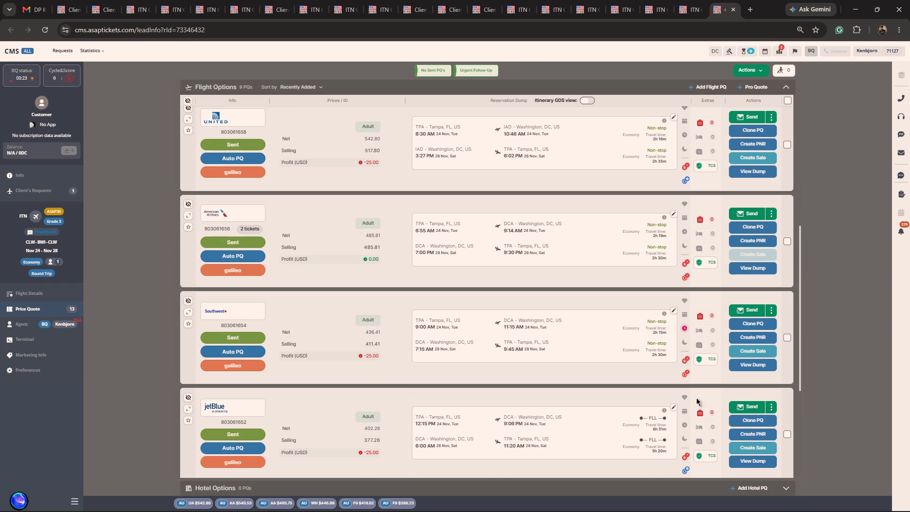
left_click(748, 422)
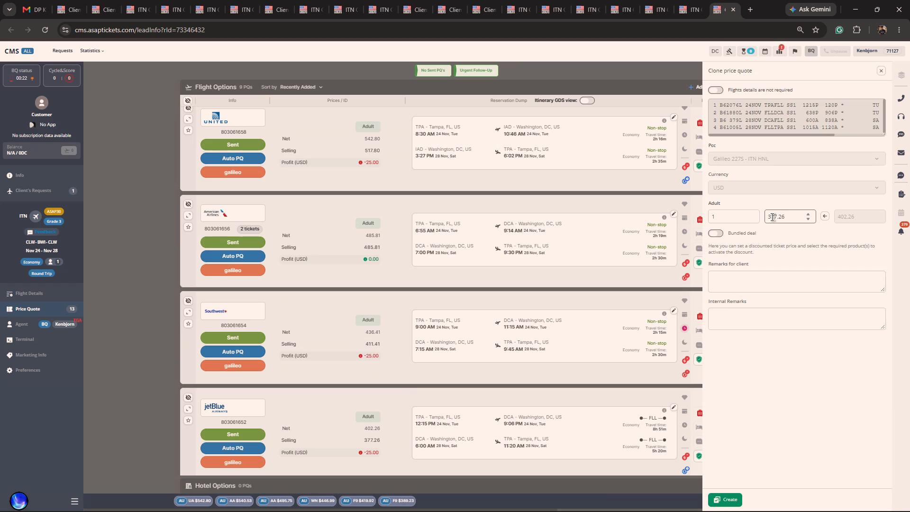
left_click_drag(772, 217, 790, 265)
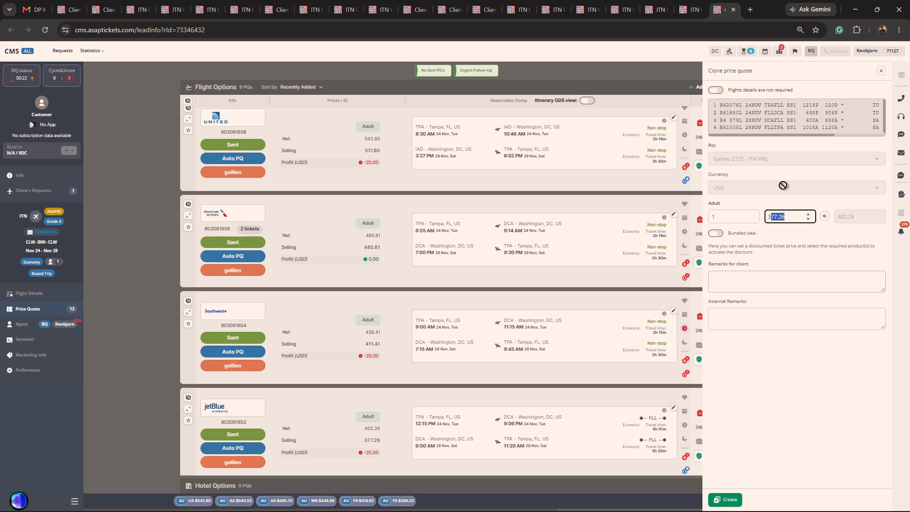
left_click(774, 219)
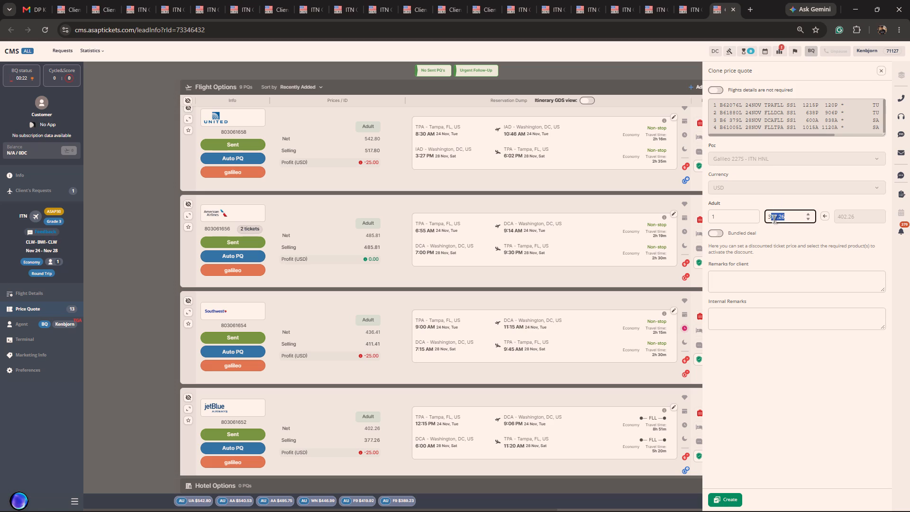
key("BackSpace")
key("BackSpace")
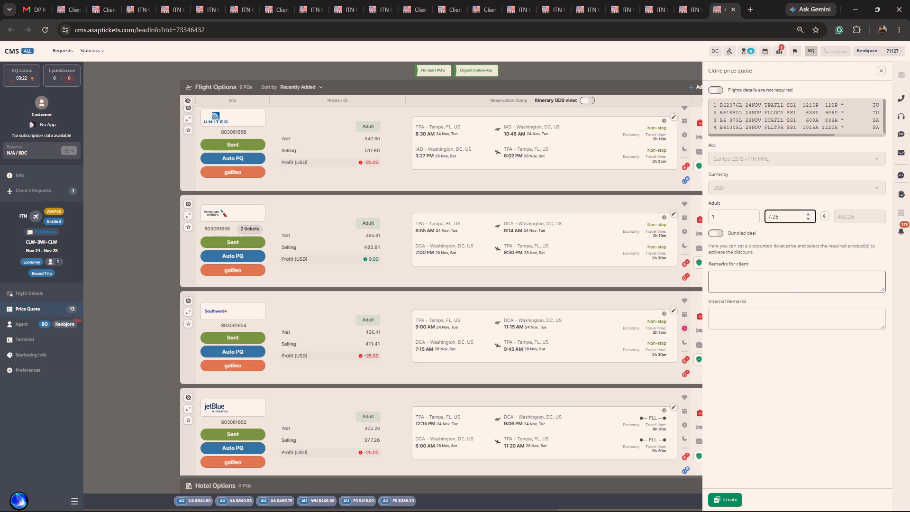
type("572")
left_click(796, 289)
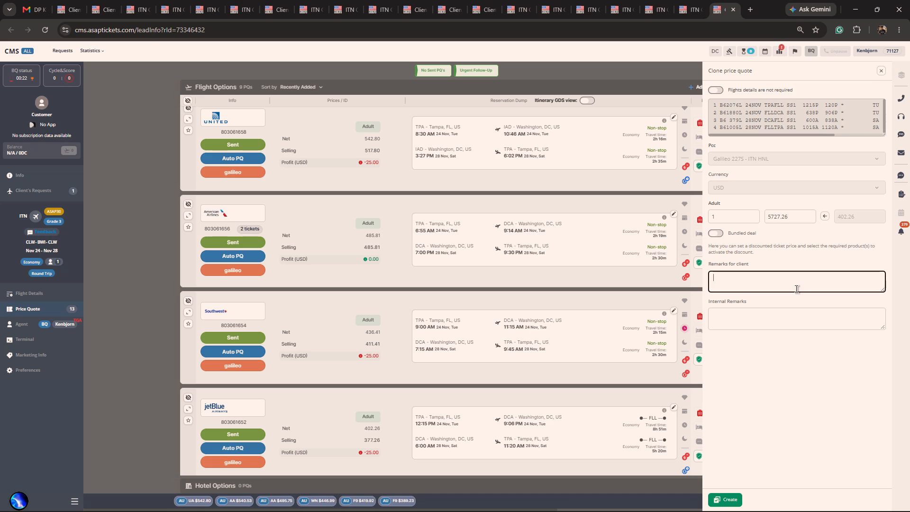
left_click(773, 219)
key("BackSpace")
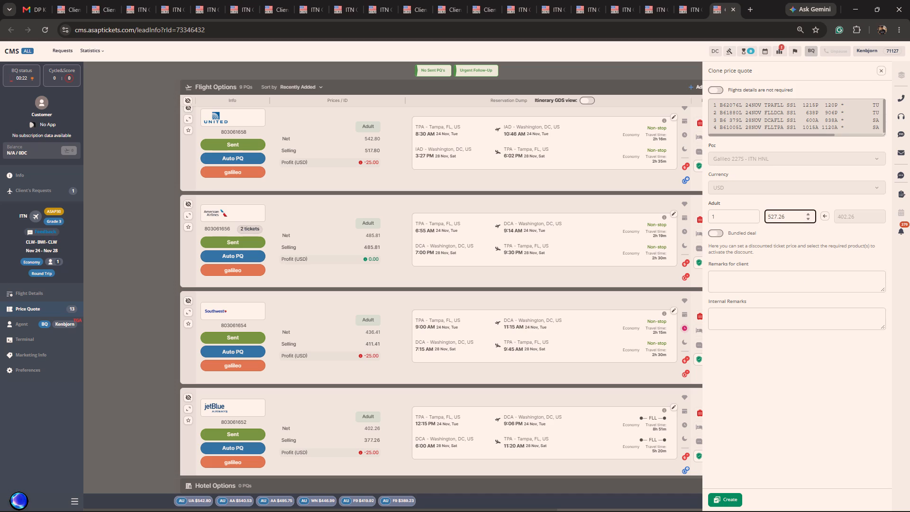
key("BackSpace")
key("4")
key("Right")
key("BackSpace")
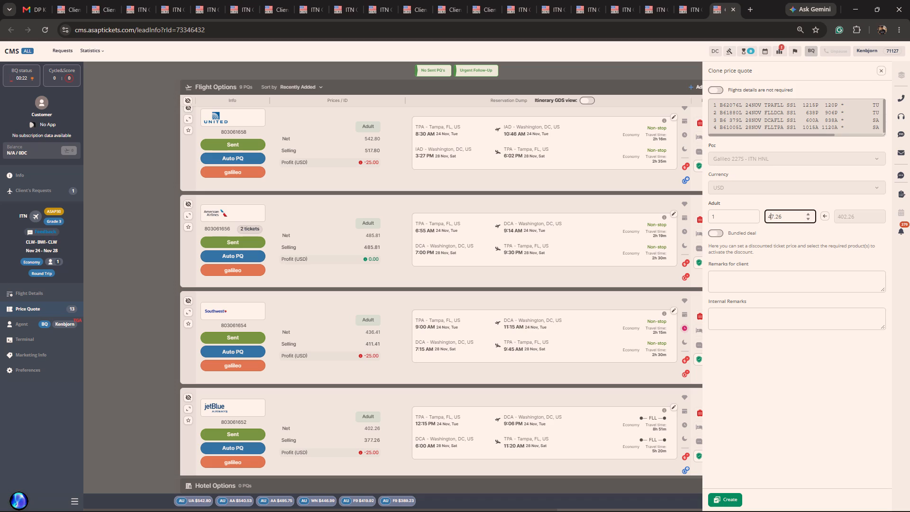
key("7")
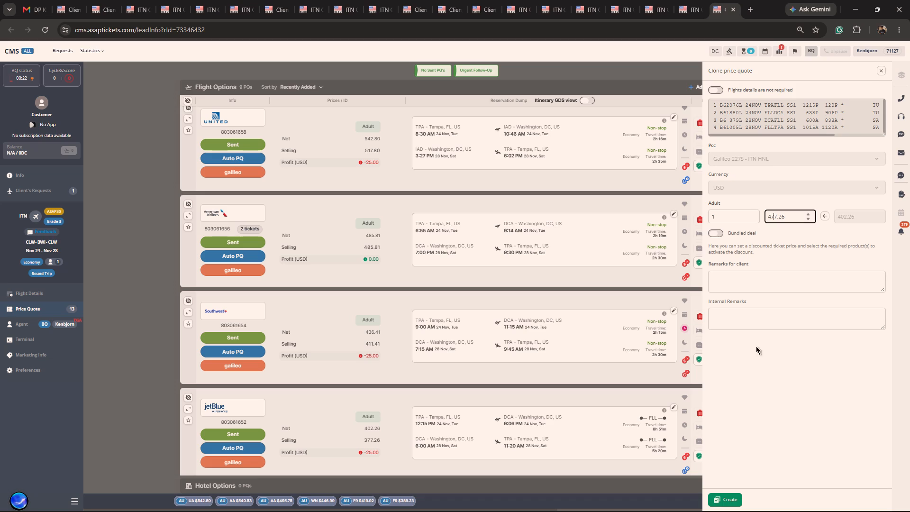
left_click(729, 500)
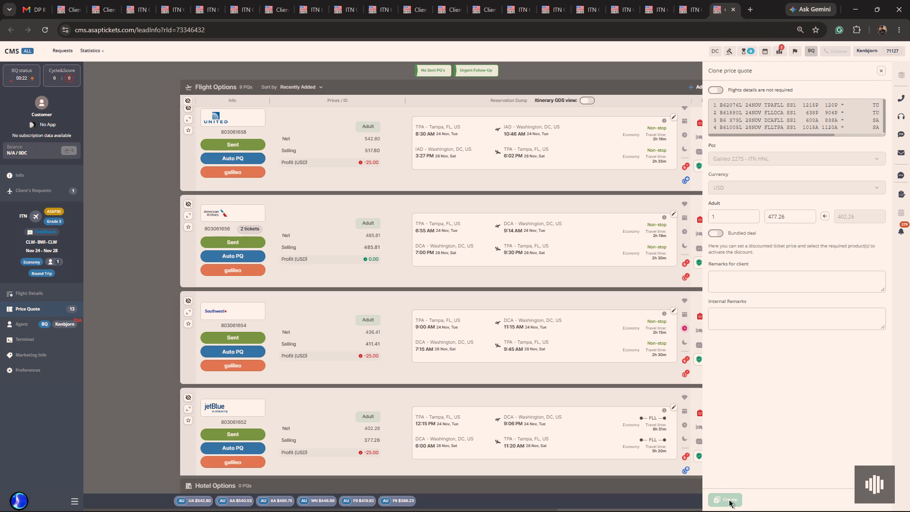
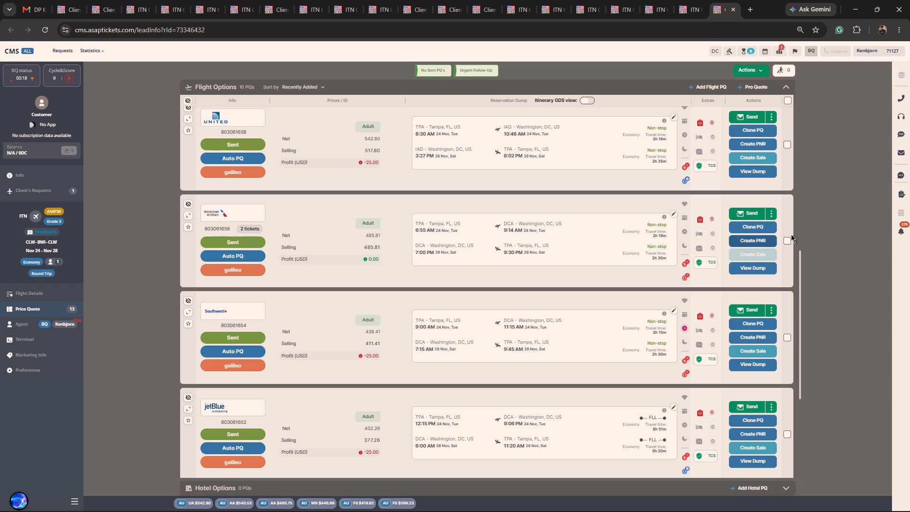
Clone the American Airlines Tampa–Washington price quote departing at 6:55 AM, with an adult selling price of 565.81.
left_click(750, 230)
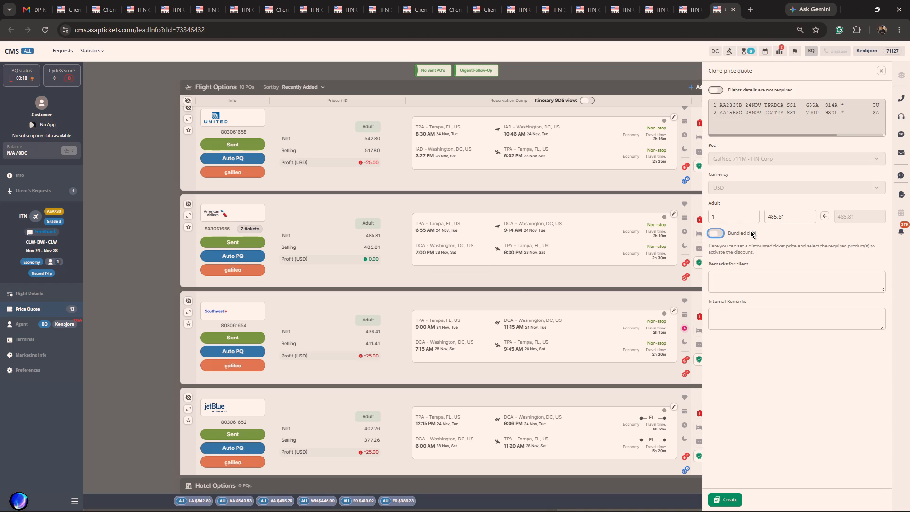
left_click(775, 215)
key("BackSpace")
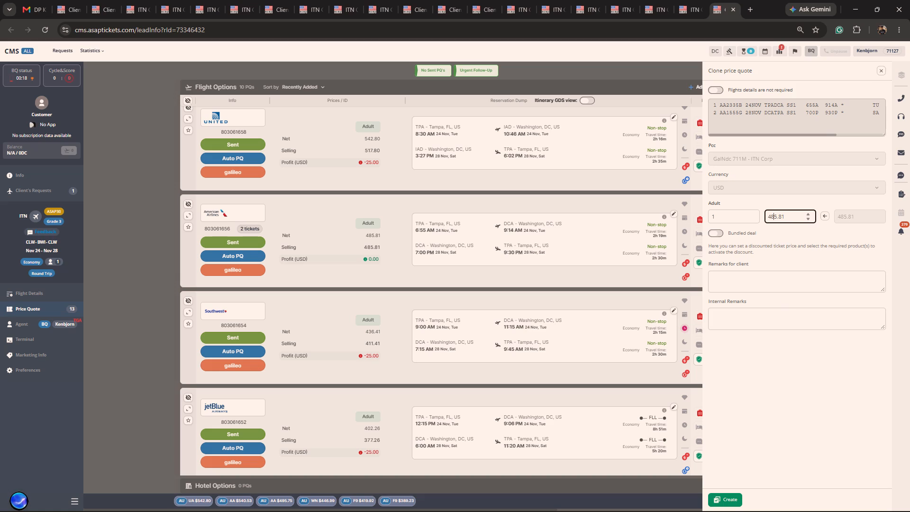
key("BackSpace")
type("56")
left_click(728, 502)
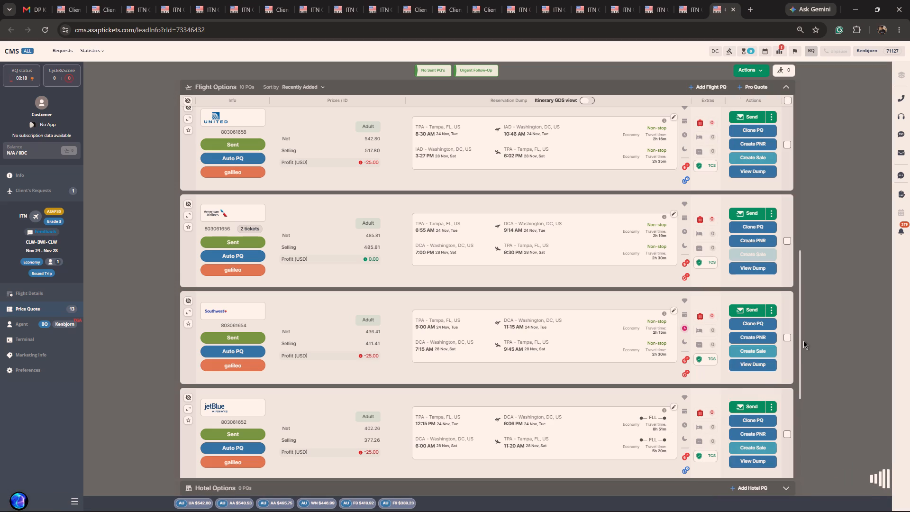
Select the new quotes priced 545.81, 477.26 and 565.81 and send them to the customer by SMS.
left_click_drag(800, 343, 796, 156)
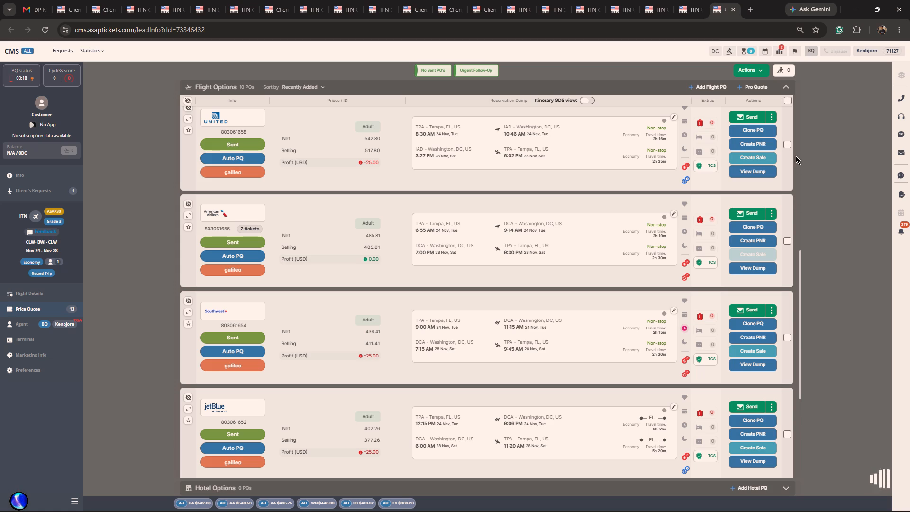
left_click_drag(796, 156, 813, 251)
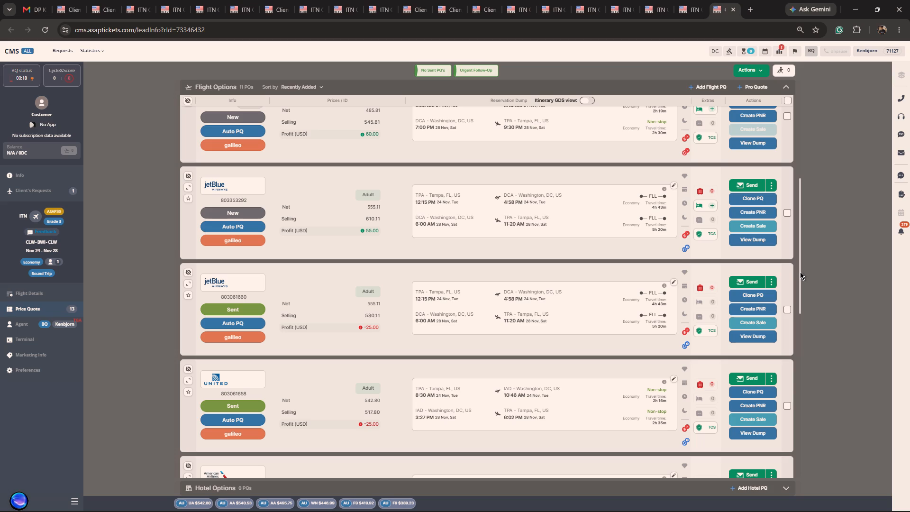
left_click_drag(800, 272, 806, 146)
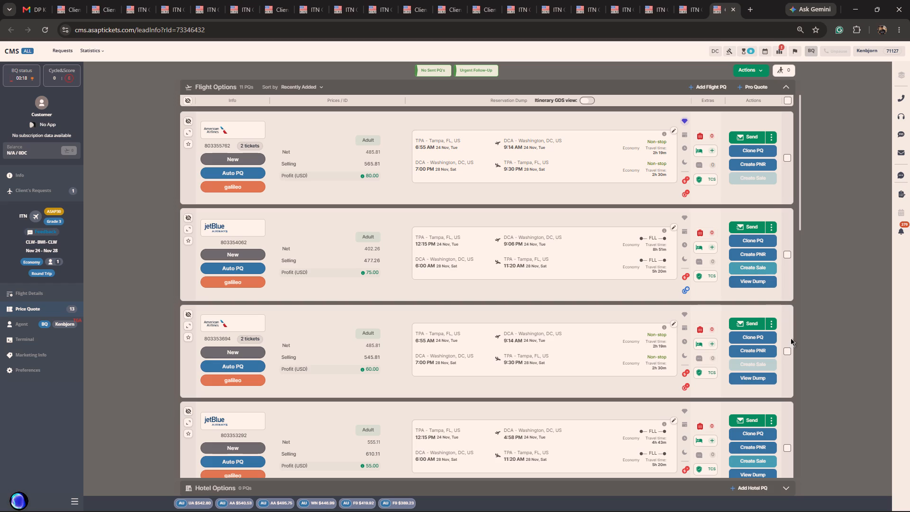
left_click(786, 350)
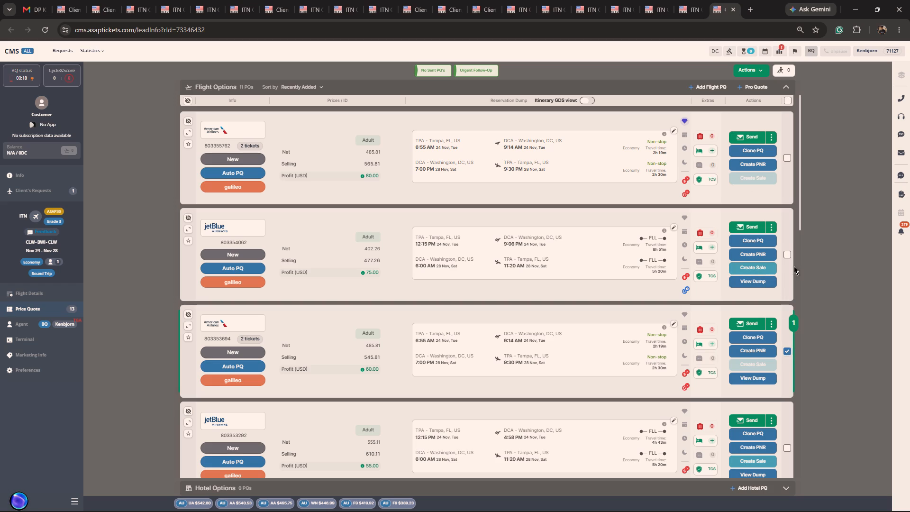
left_click(788, 254)
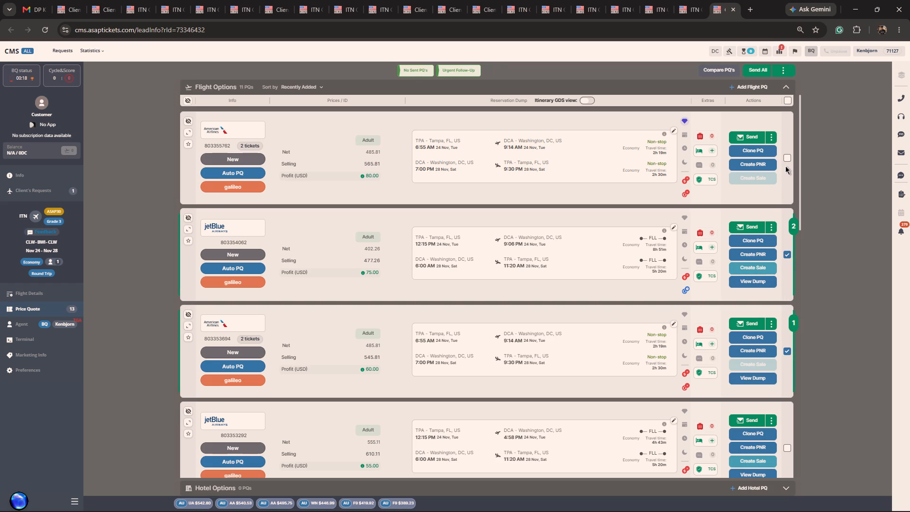
left_click(785, 159)
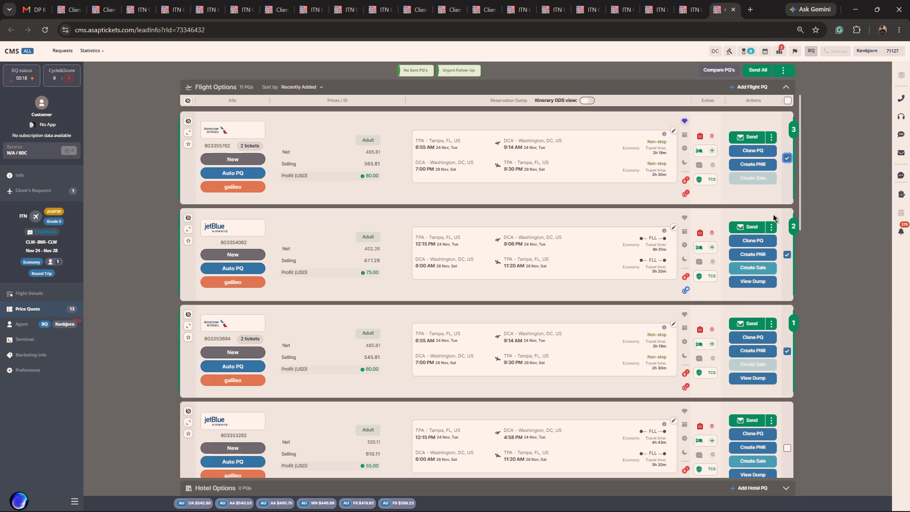
left_click_drag(755, 66, 783, 69)
left_click(783, 69)
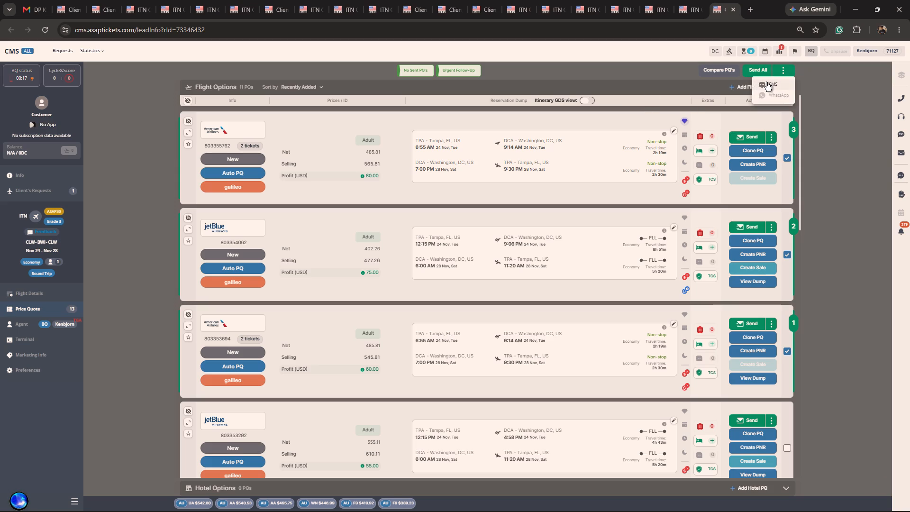
left_click(766, 82)
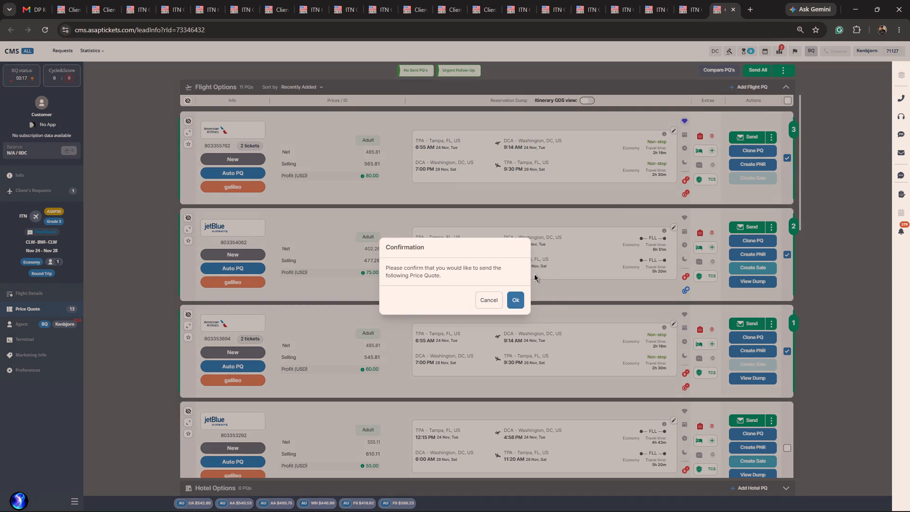
left_click(516, 296)
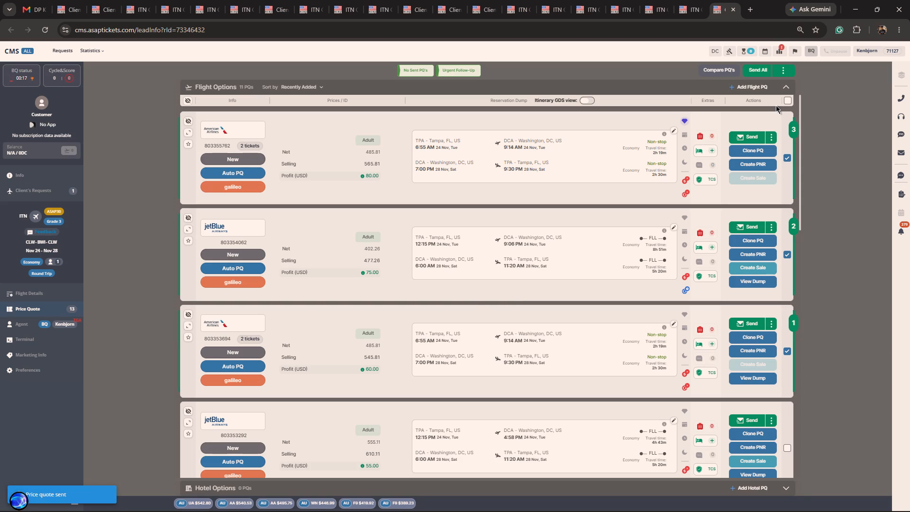
Email the three selected Tampa–Washington price quotes to the customer and close the request's tab.
left_click(759, 69)
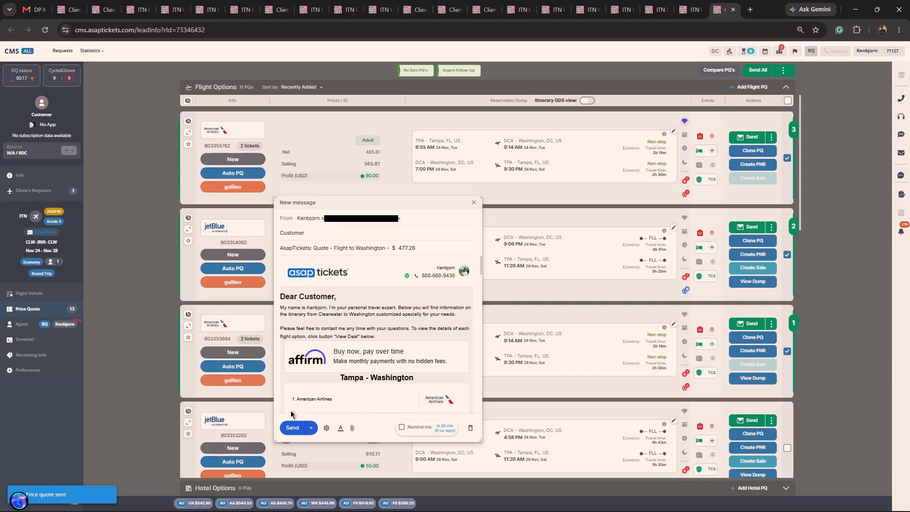
left_click(288, 427)
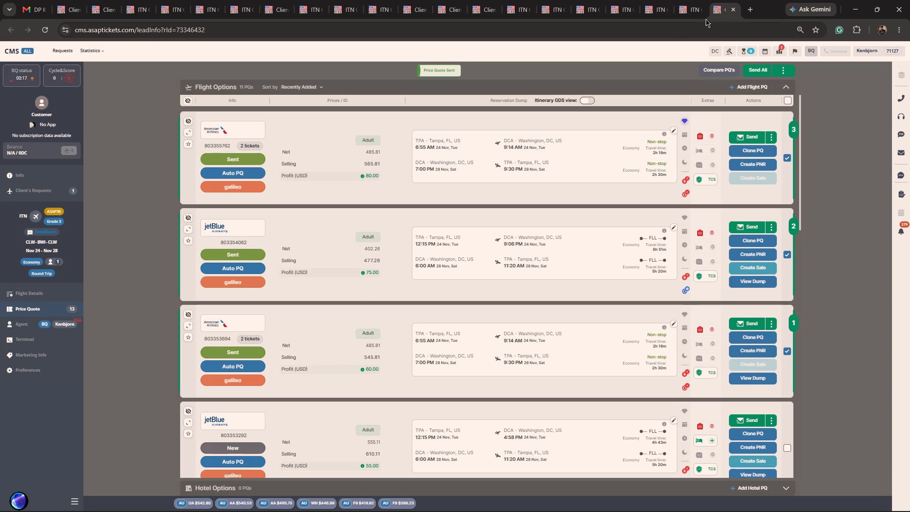
left_click(733, 10)
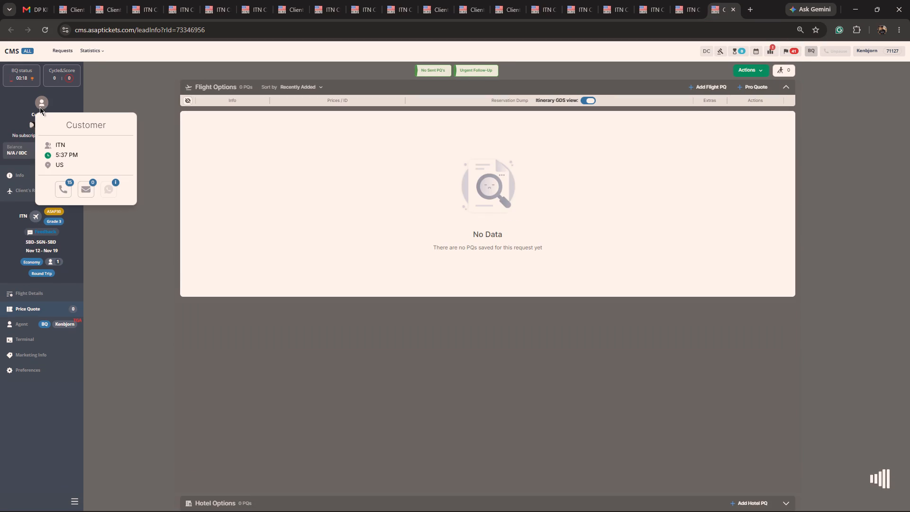
Call the SBD–SGN request's customer, ending the previous softphone call, and return to the request with its call history closed.
left_click(63, 183)
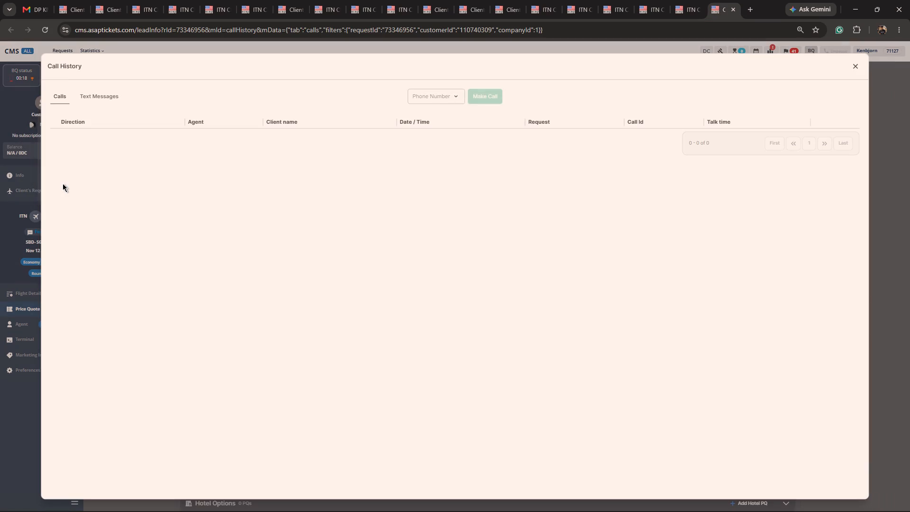
left_click(495, 98)
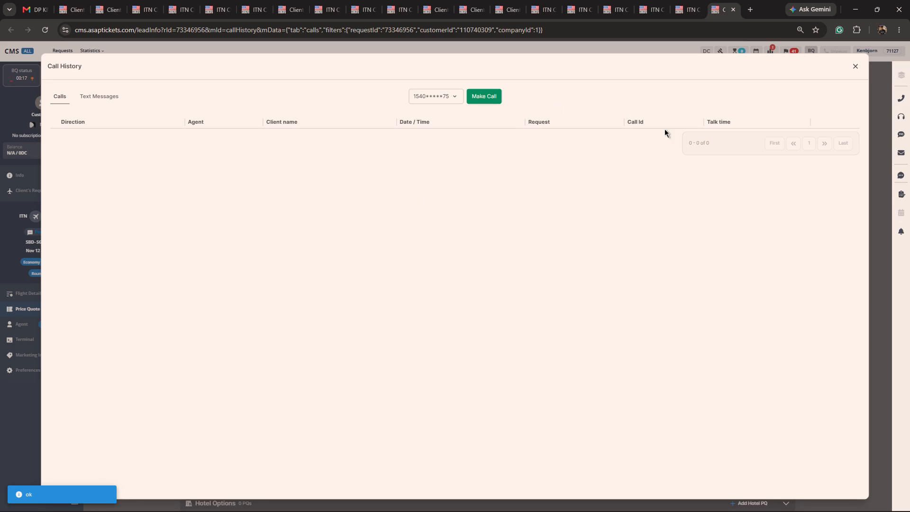
left_click(110, 10)
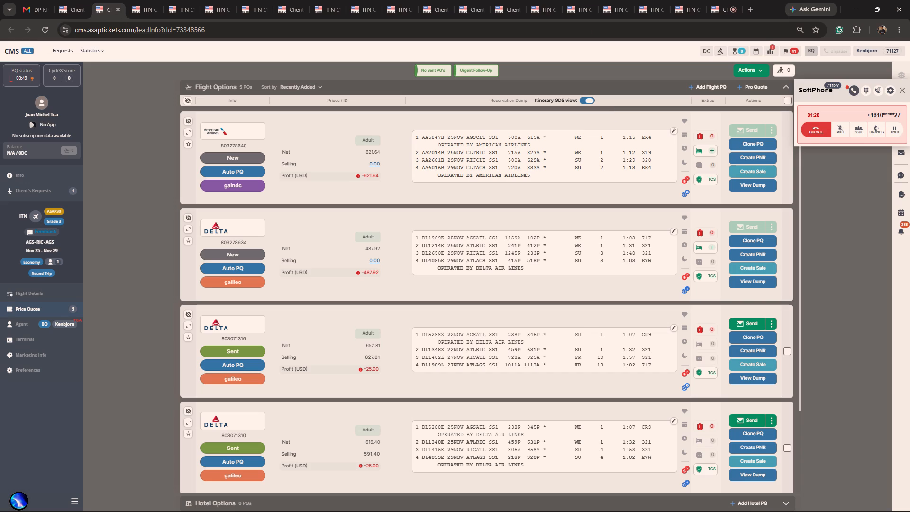
left_click(824, 129)
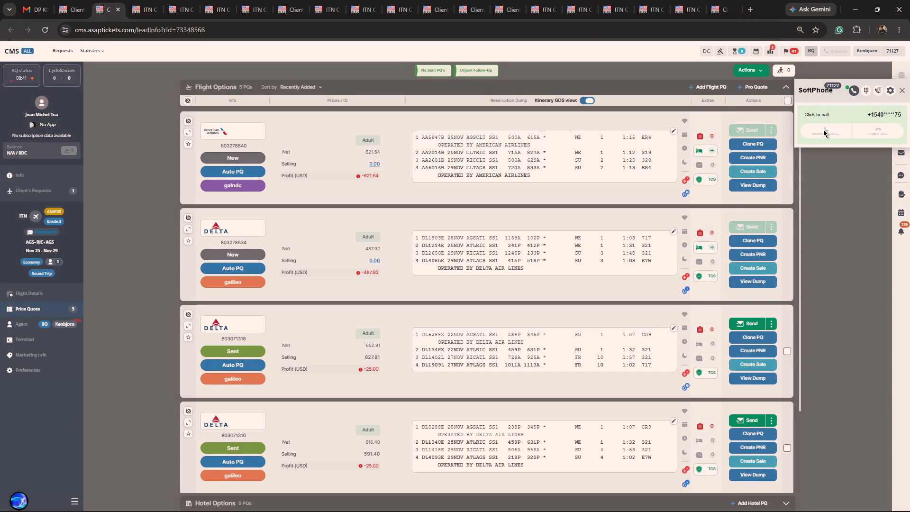
left_click(728, 10)
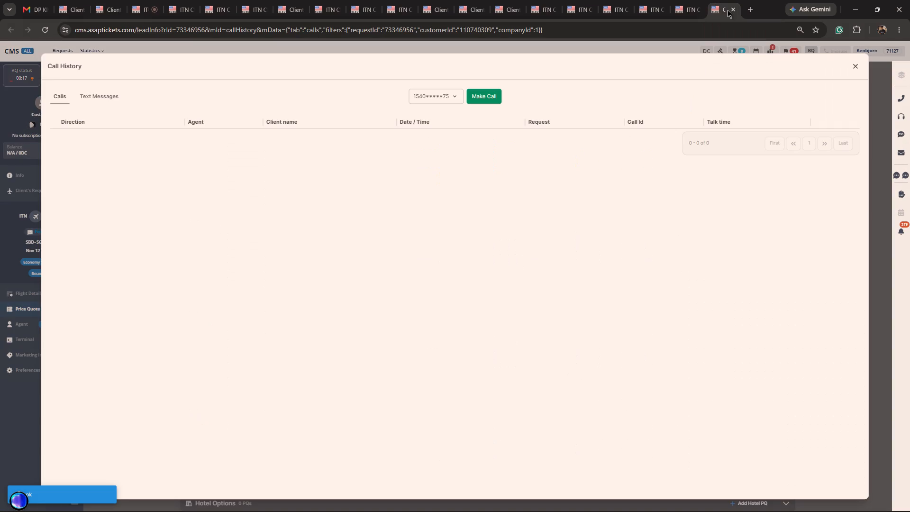
left_click(855, 65)
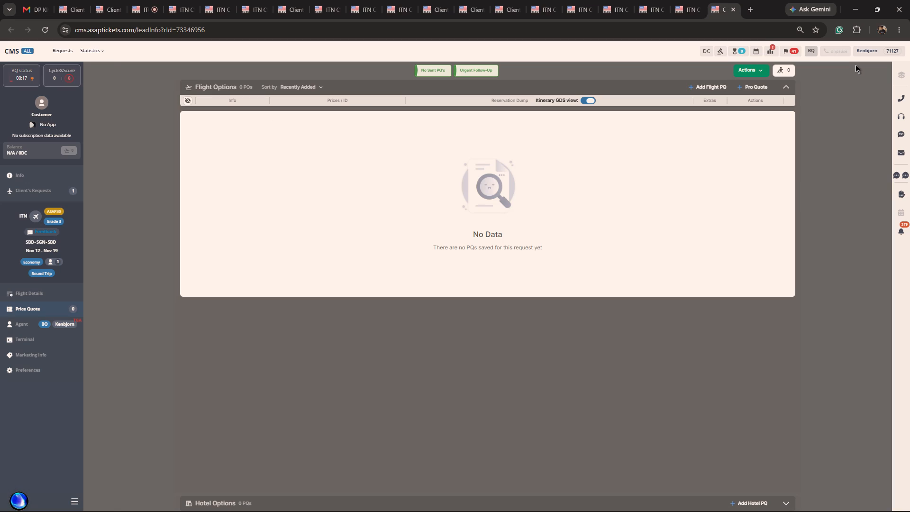
Open the flight details of the SBD–SGN request.
left_click(38, 289)
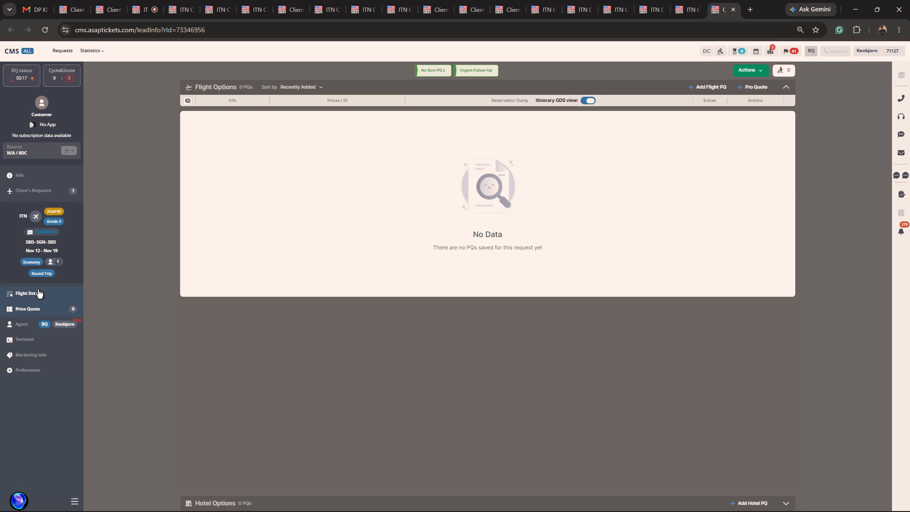
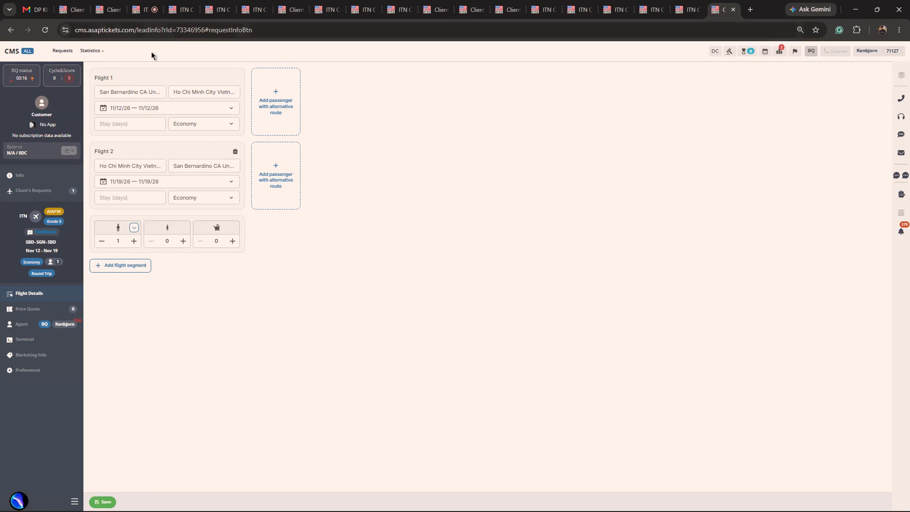
End the active softphone call, close the softphone, and close the SBD–SGN request's tab.
left_click(146, 7)
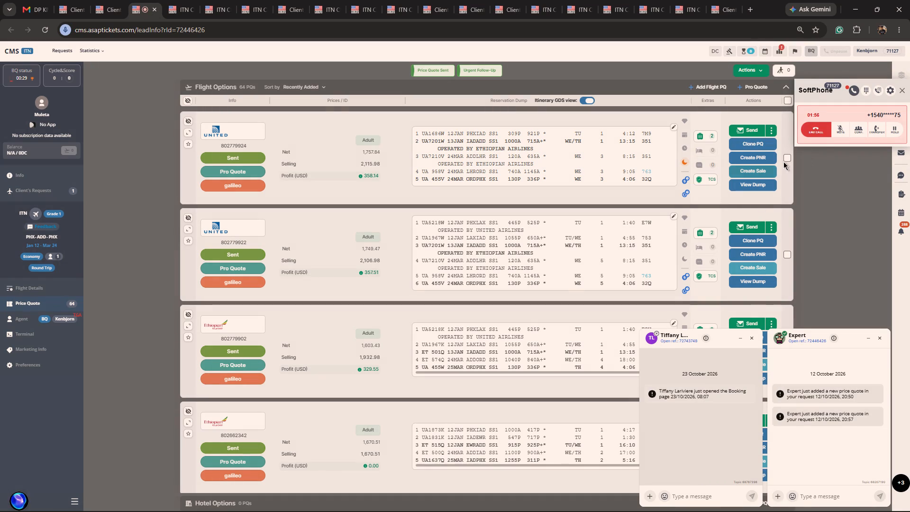
left_click(816, 132)
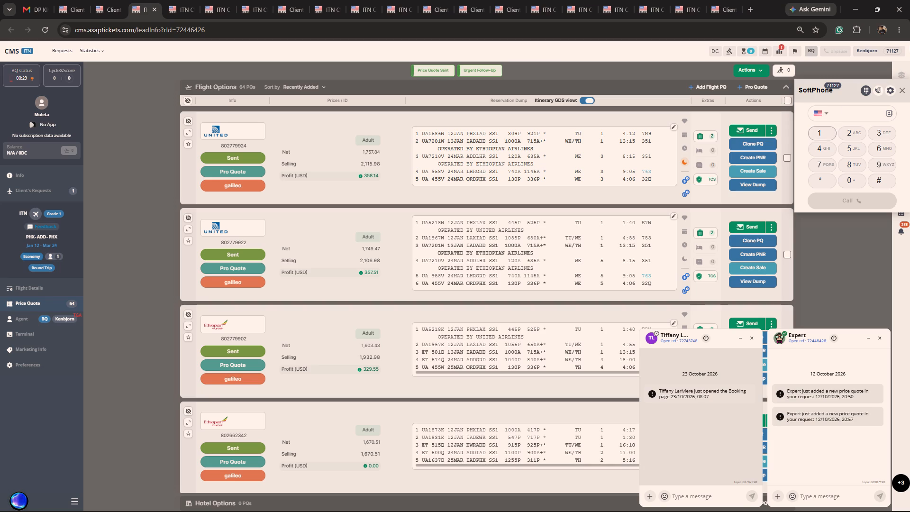
left_click(900, 92)
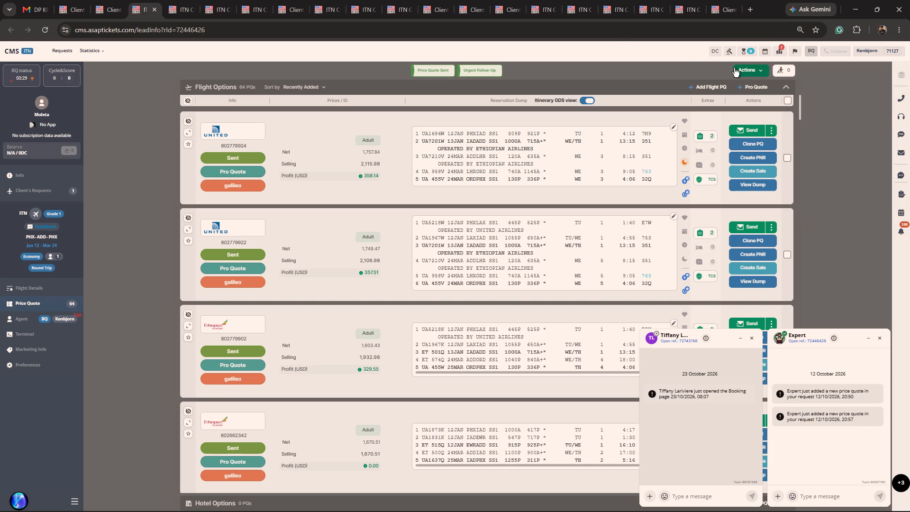
left_click(732, 10)
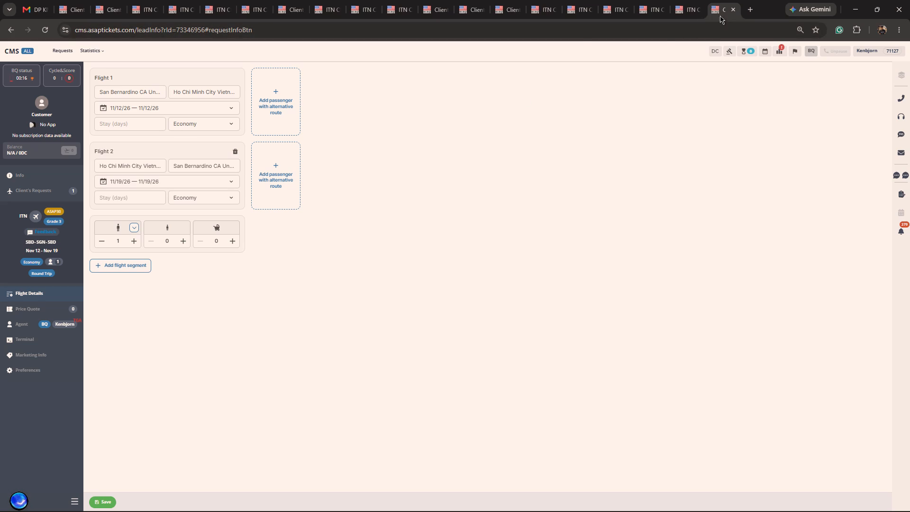
left_click(733, 11)
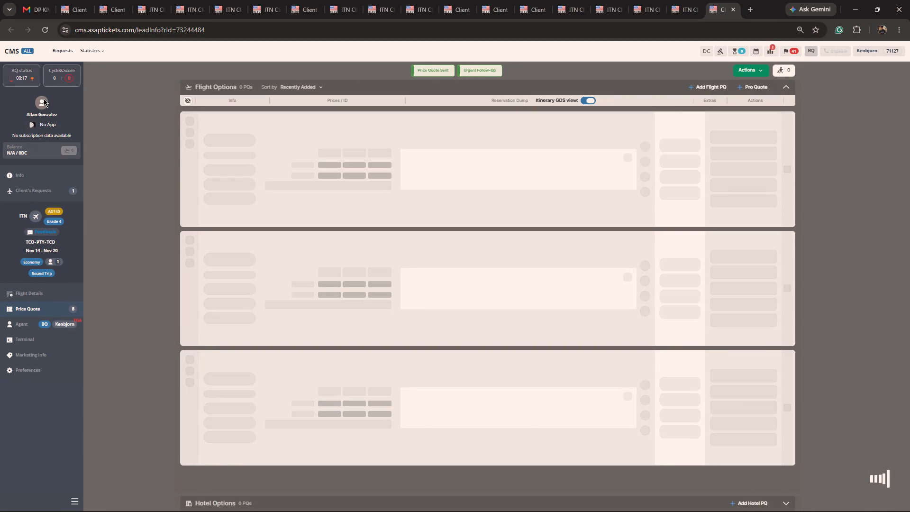
Call the TCO–PTY request's customer and answer in the softphone, turning off the itinerary GDS view on the request.
left_click(62, 185)
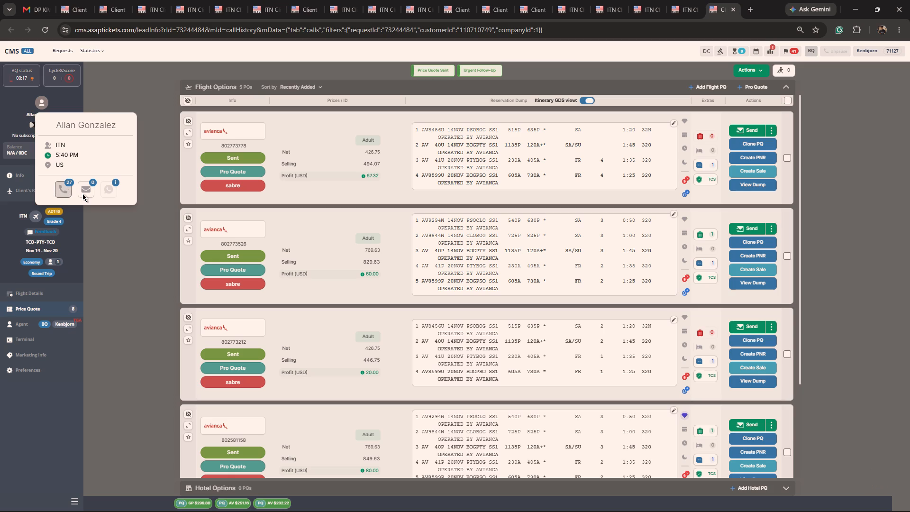
left_click(491, 97)
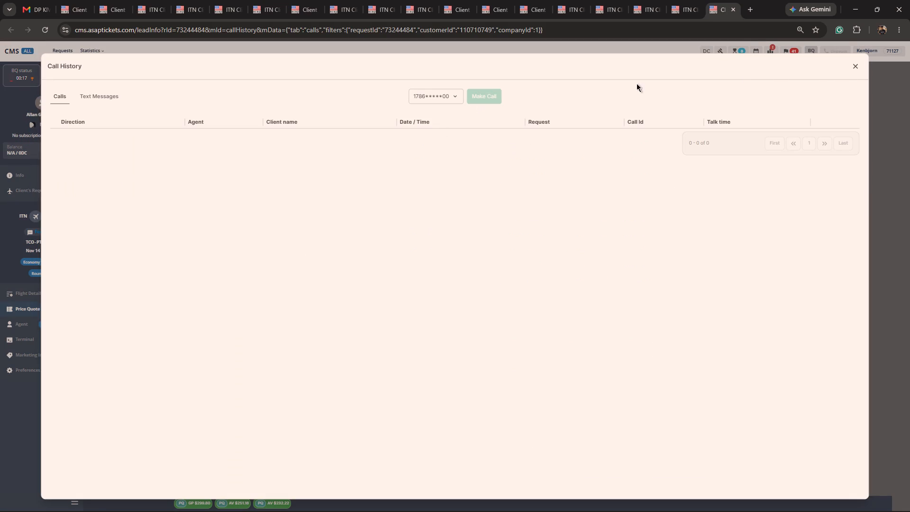
left_click(854, 68)
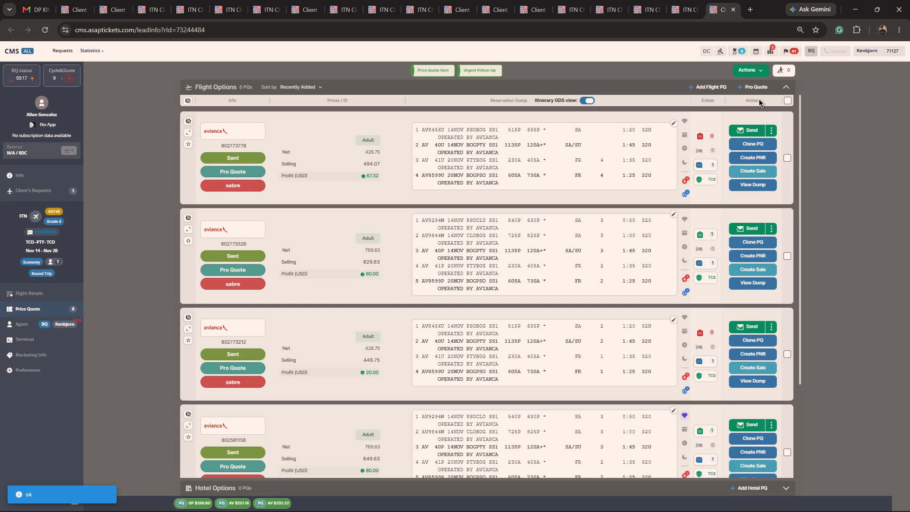
left_click(589, 102)
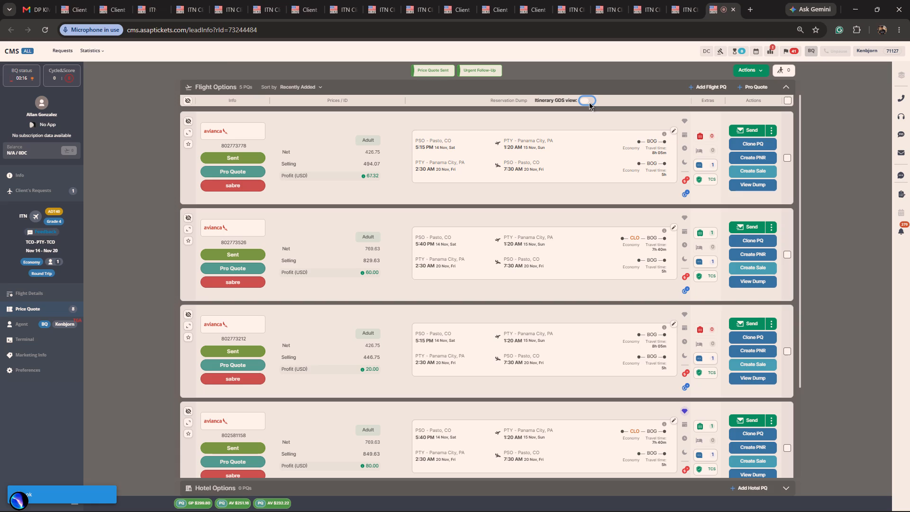
left_click(152, 14)
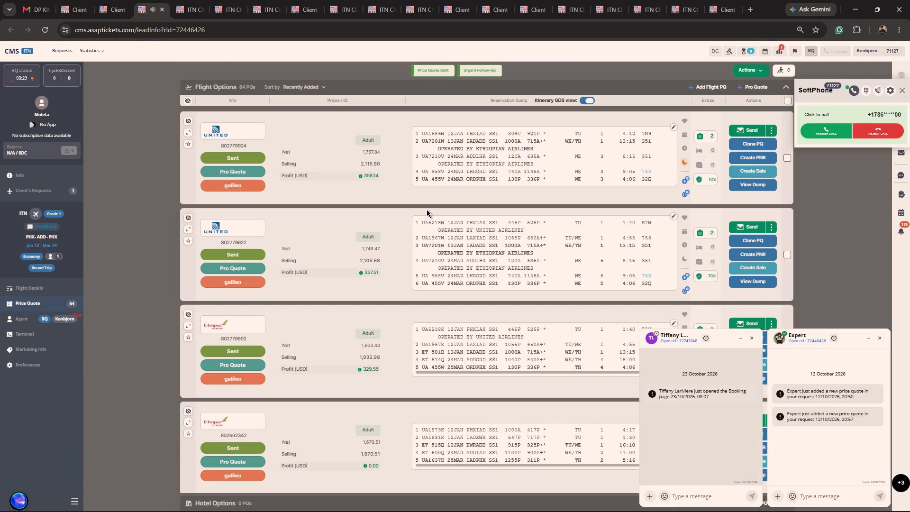
left_click(826, 131)
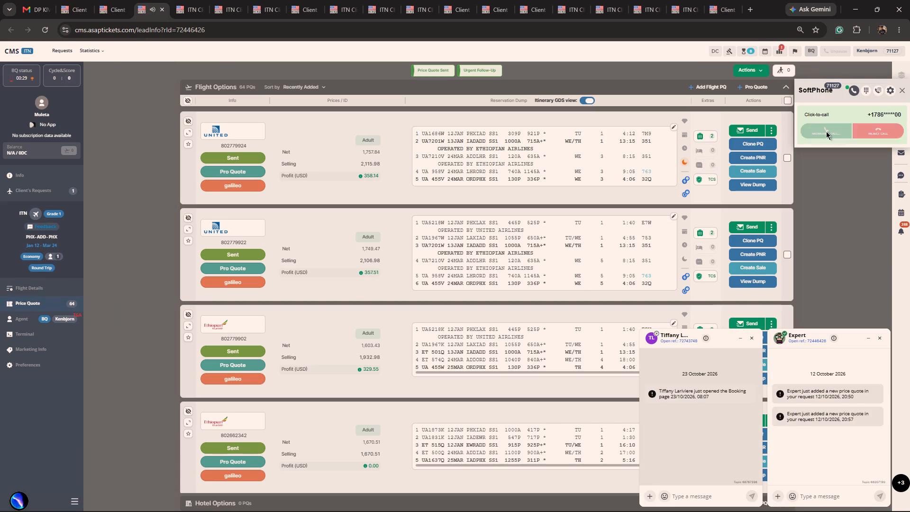
left_click(720, 12)
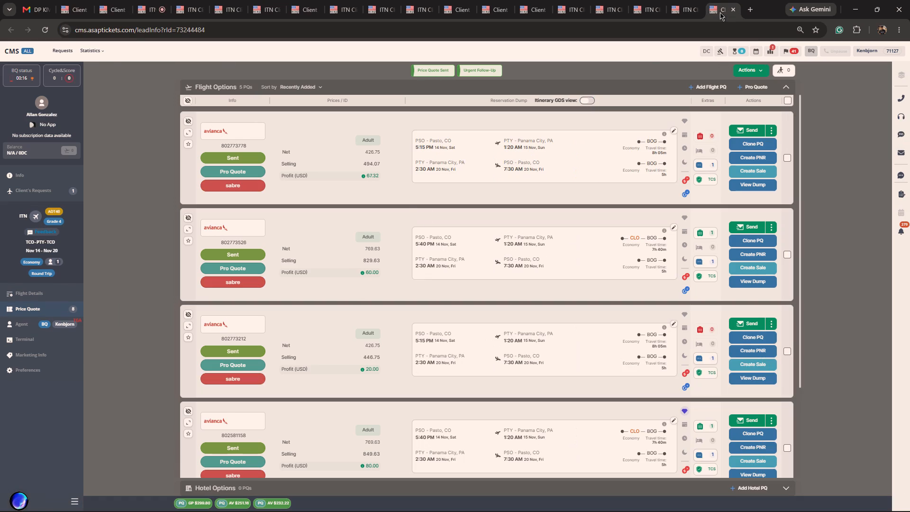
Select the Avianca quotes priced 494.07, 829.63 and 849.63 and send them to the customer by SMS.
left_click(788, 163)
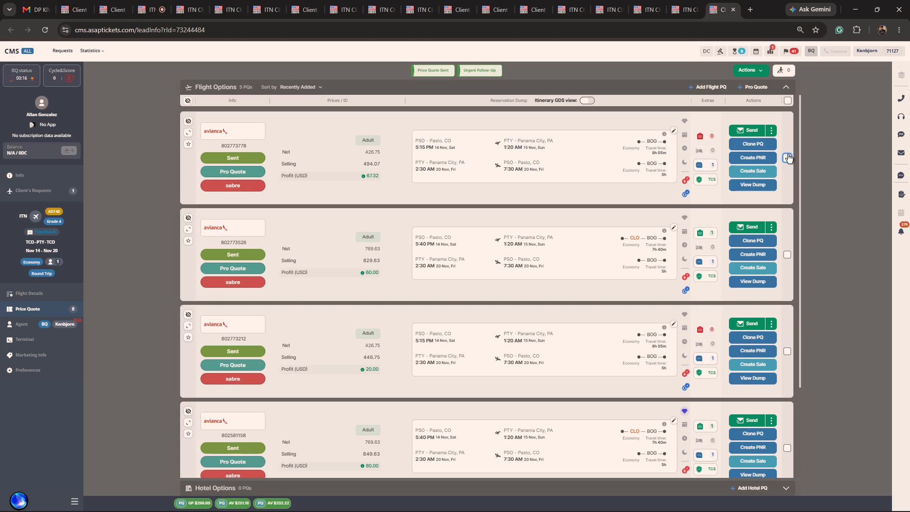
left_click(788, 154)
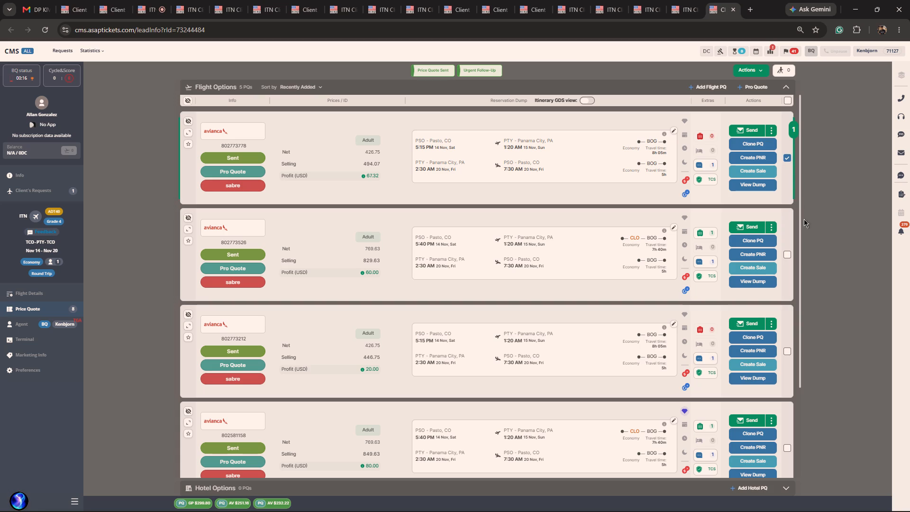
left_click(788, 254)
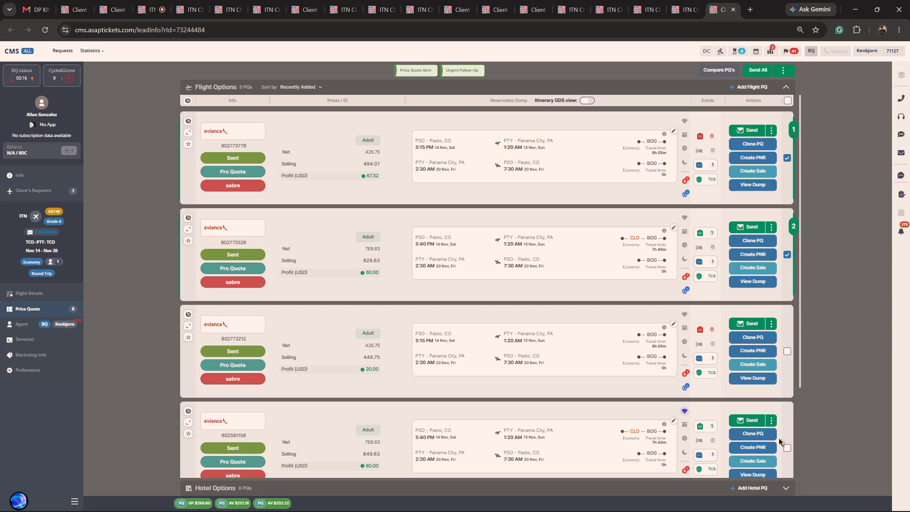
left_click(785, 447)
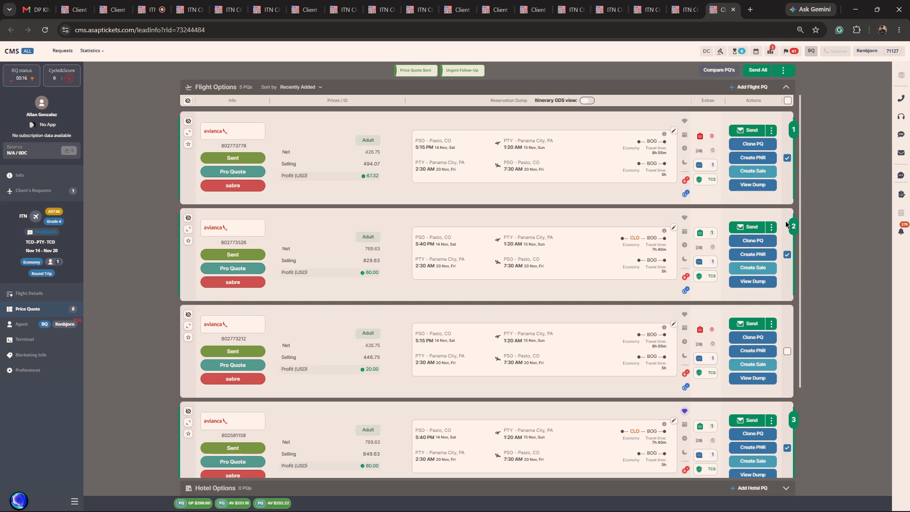
left_click(782, 71)
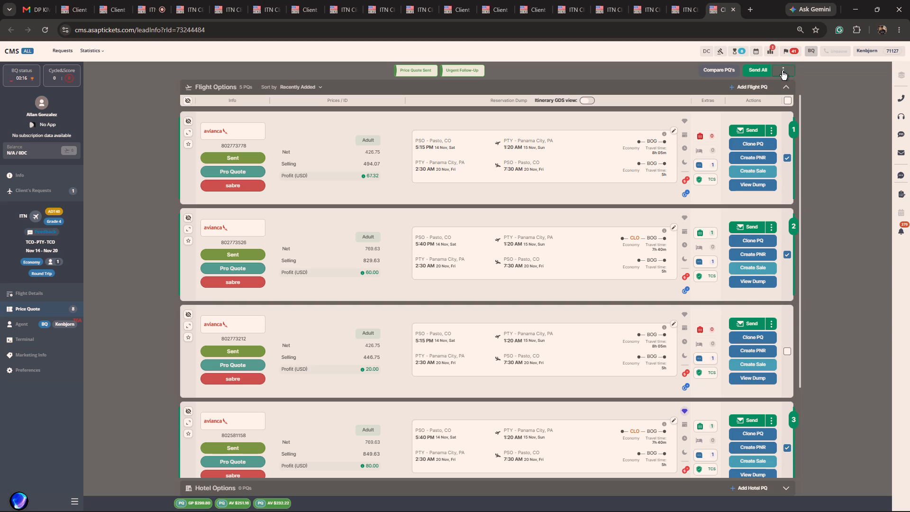
left_click(771, 82)
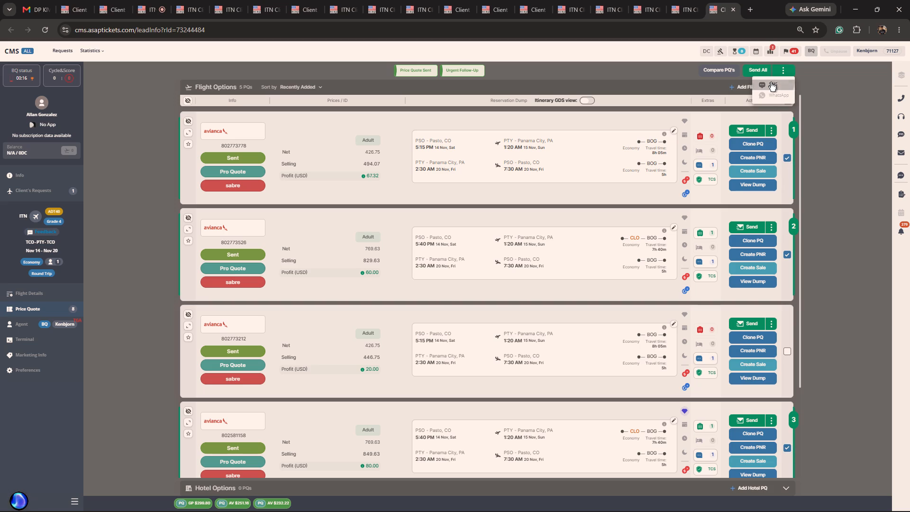
left_click(518, 300)
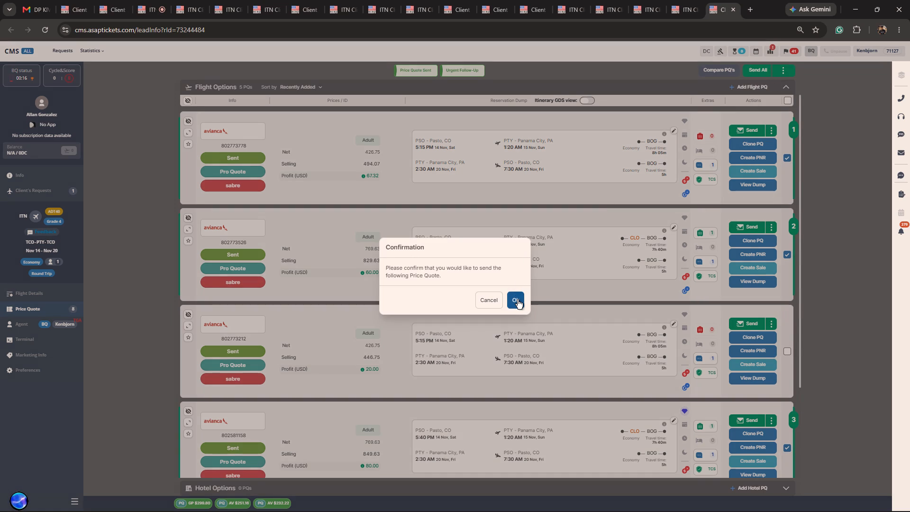
Email the three selected Pasto–Panama City price quotes to the customer.
left_click(755, 68)
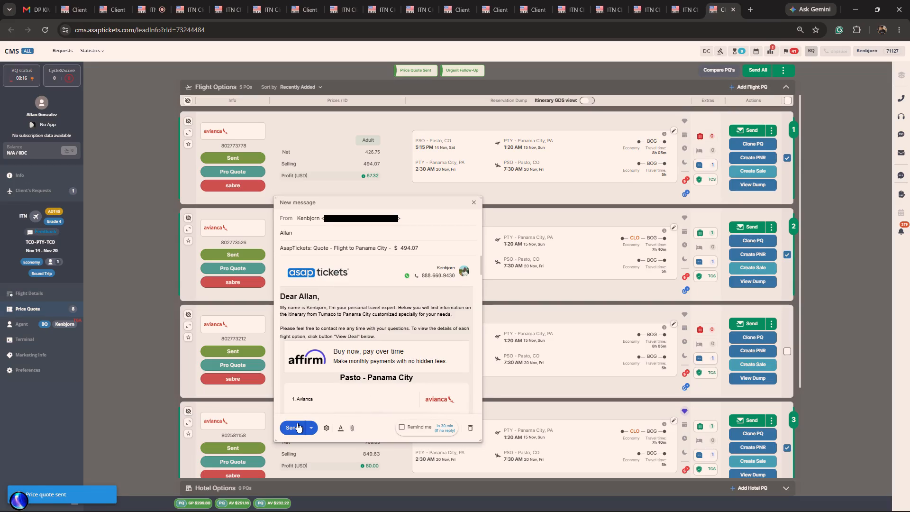
left_click(291, 427)
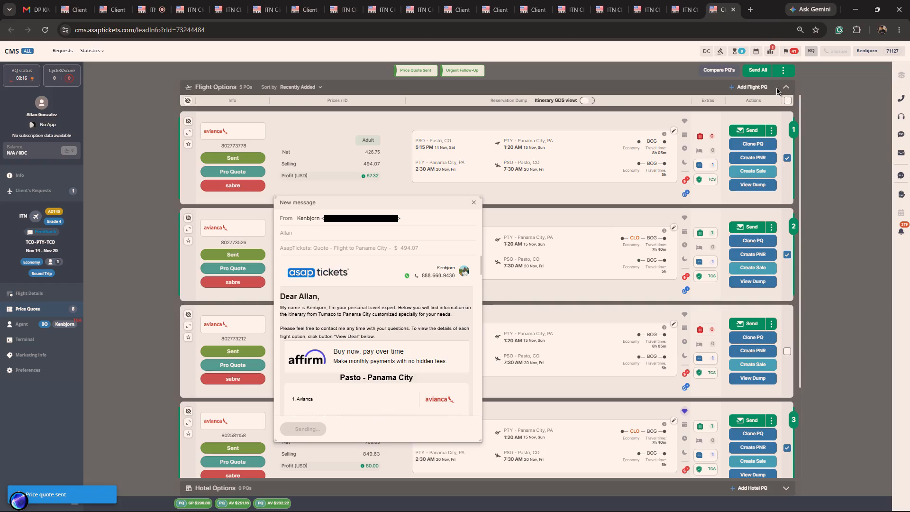
Send the three selected Pasto–Panama City quotes to the customer by SMS a second time.
left_click(785, 68)
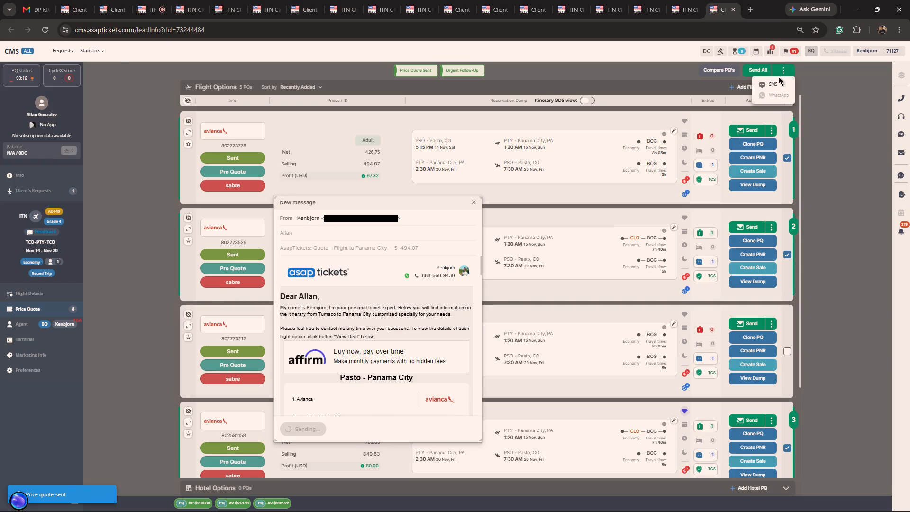
left_click(774, 82)
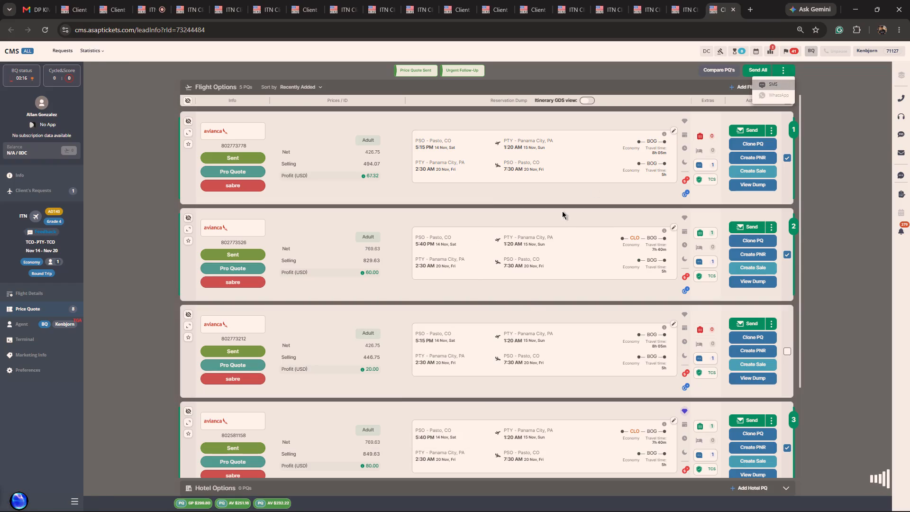
left_click(514, 300)
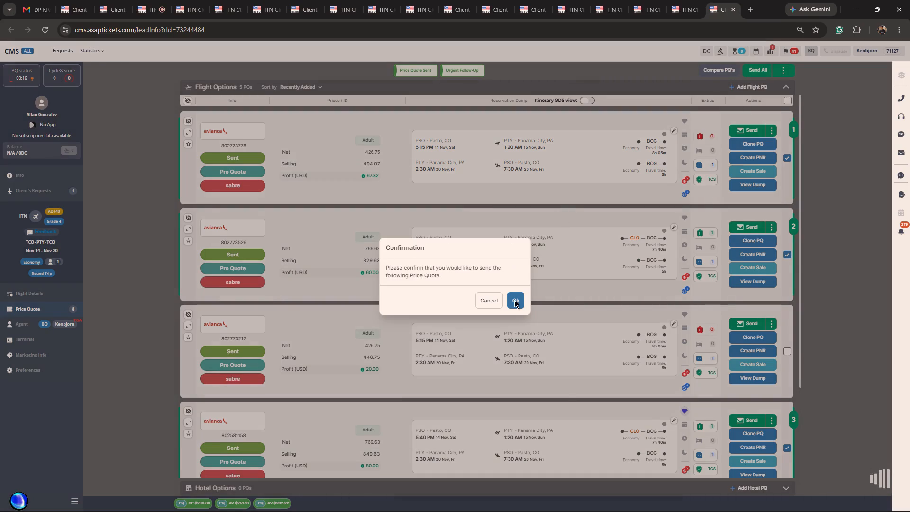
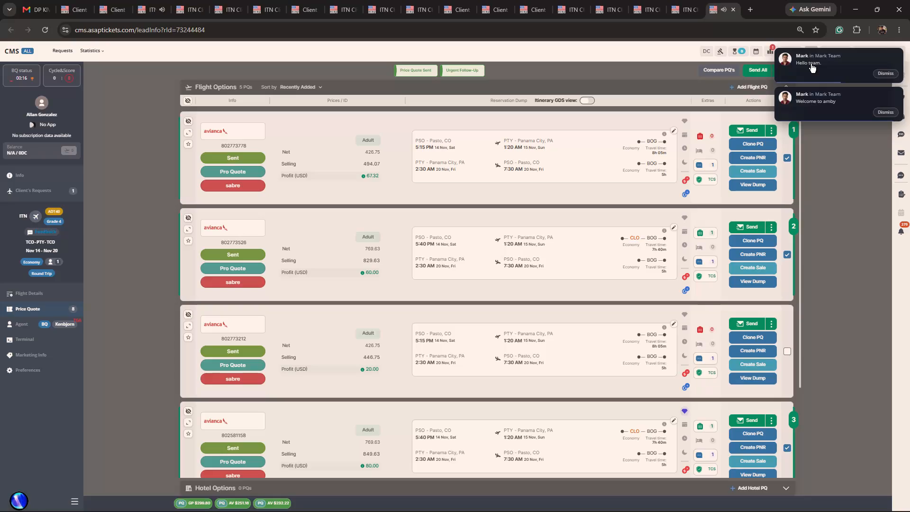
Open the Mark Team chat in the Amby app and add a thumbs-up reaction to the message about tomorrow's meeting.
left_click(822, 93)
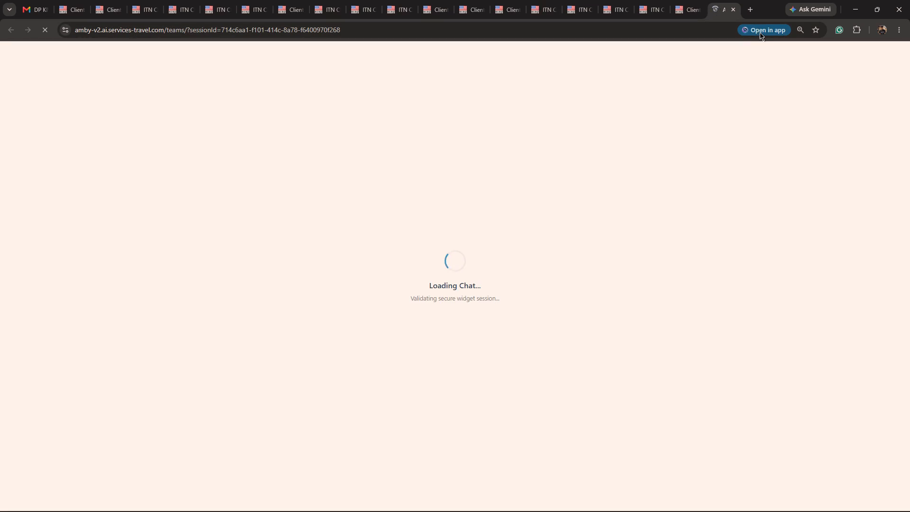
left_click(760, 32)
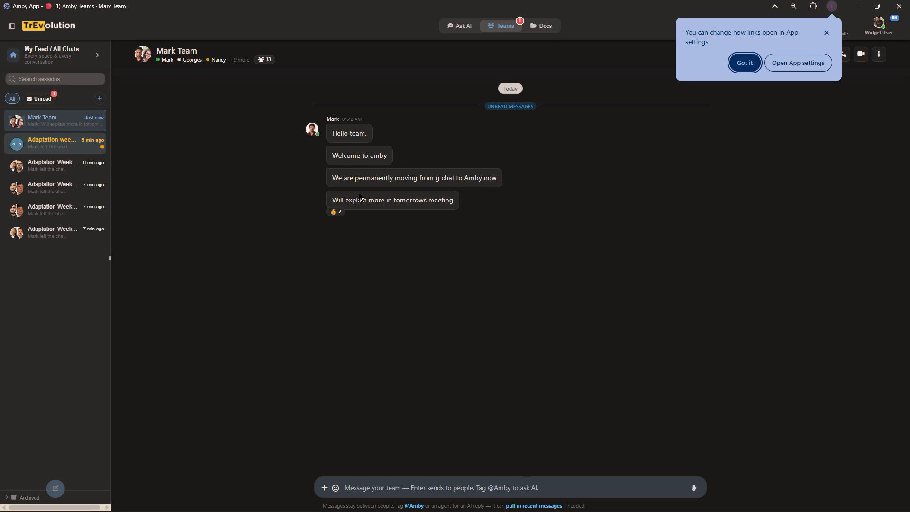
left_click(342, 212)
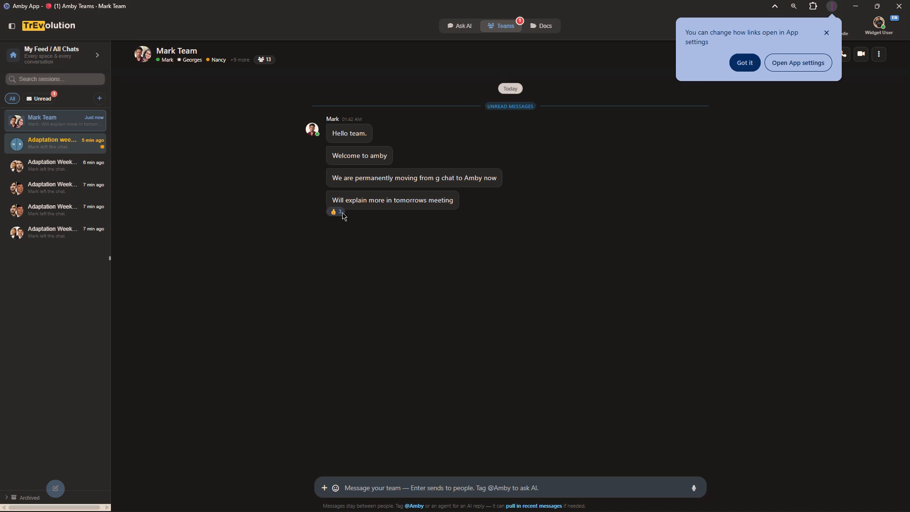
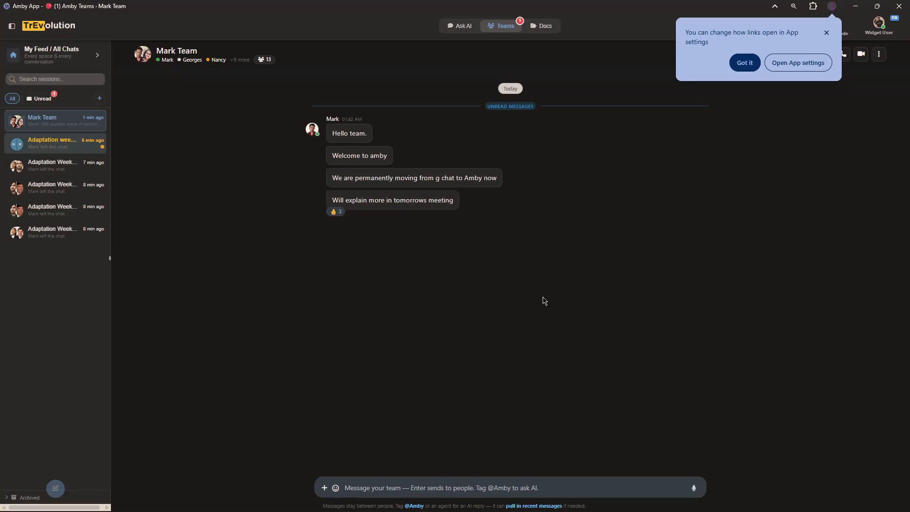
Dismiss the notice about how links open and minimize the Amby chat window to return to the CMS price quotes.
left_click(543, 297)
left_click(746, 63)
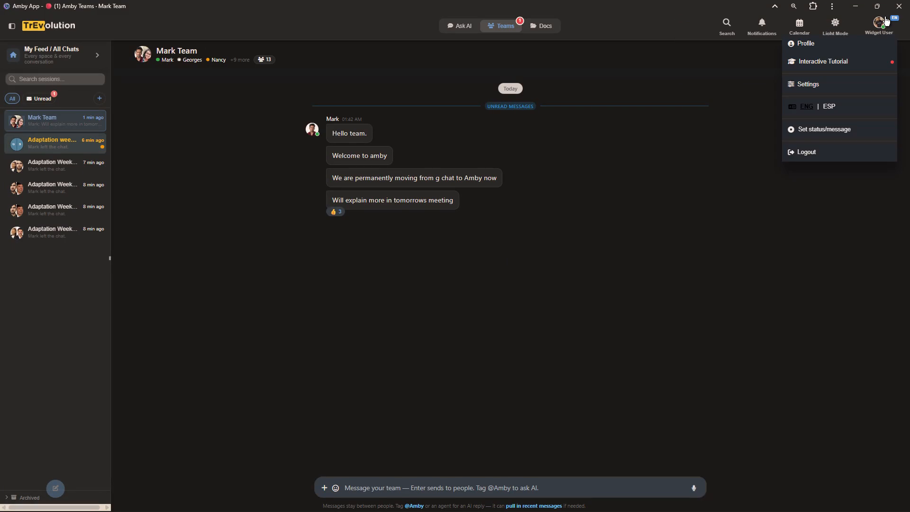
left_click(863, 9)
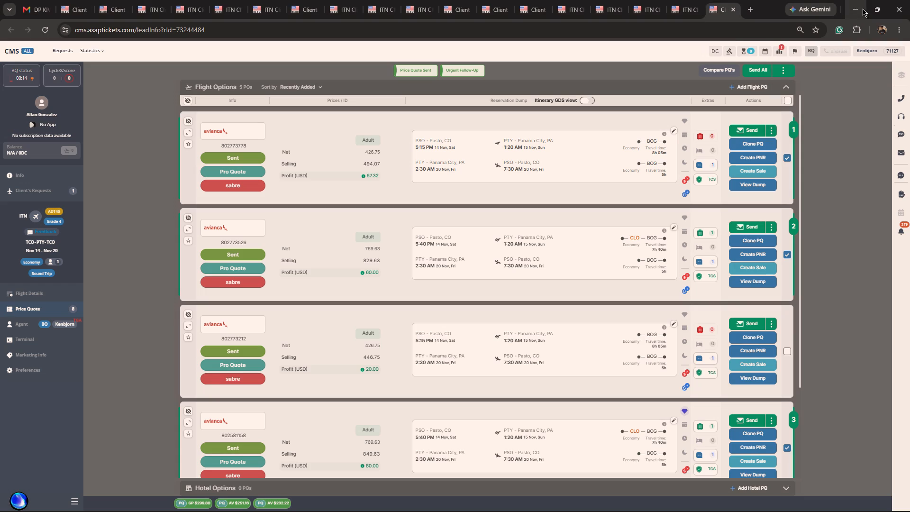
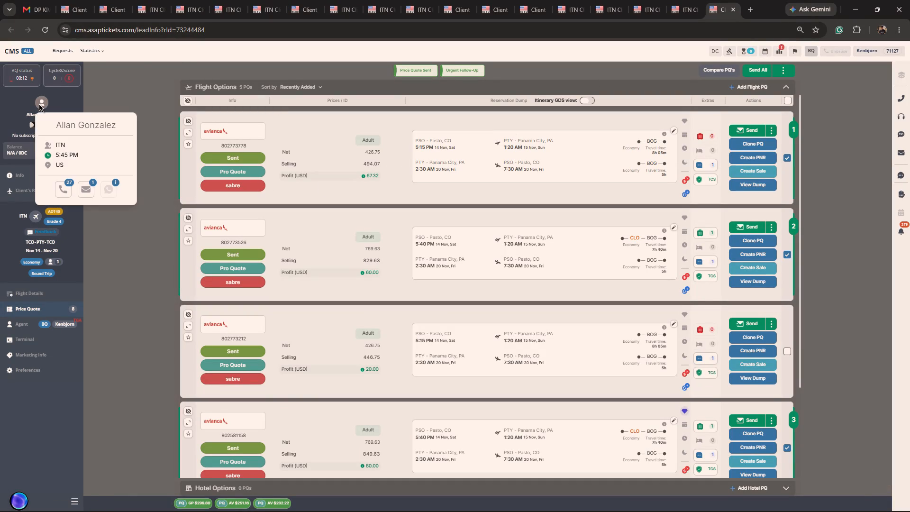
Close the browser page of the TCO-PTY-TCO request to move on to the ANC-CGY-ANC request.
left_click(734, 11)
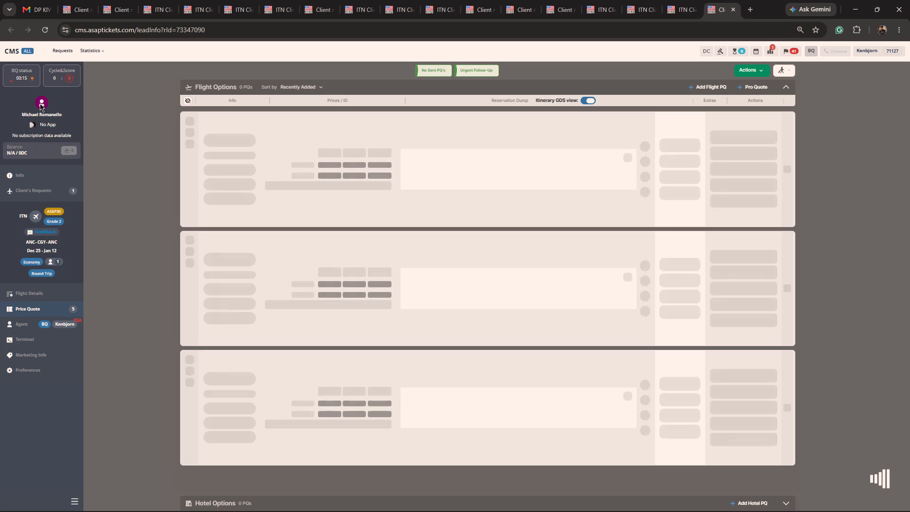
Call the ANC-CGY-ANC customer from the call history, accept the click-to-call in the SoftPhone, and return to the price quotes.
left_click(62, 186)
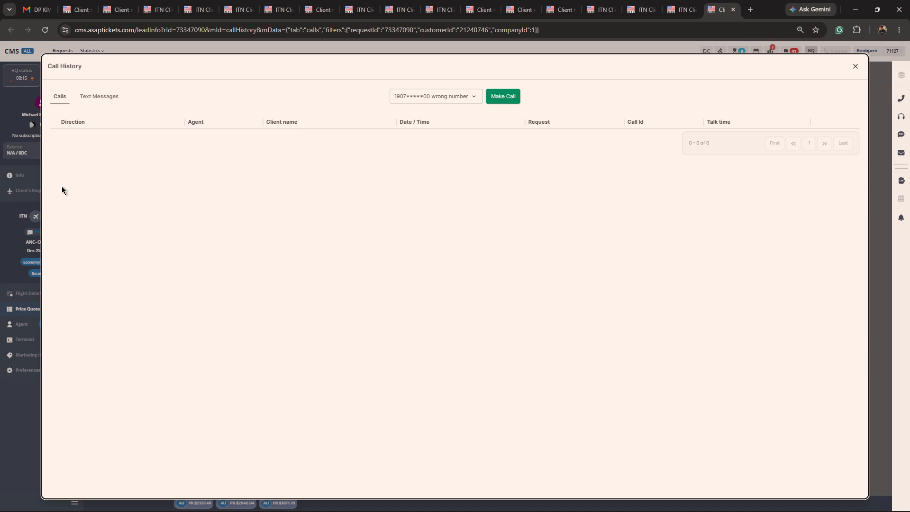
left_click(506, 95)
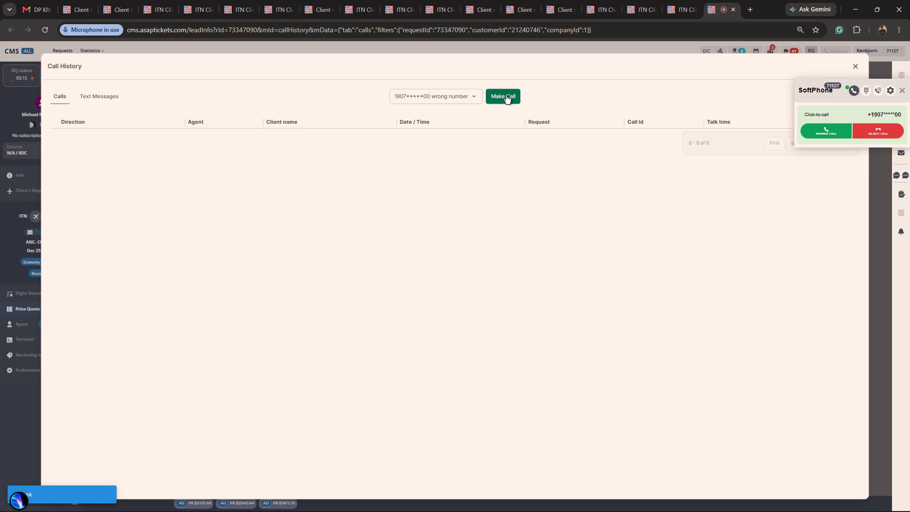
left_click(819, 133)
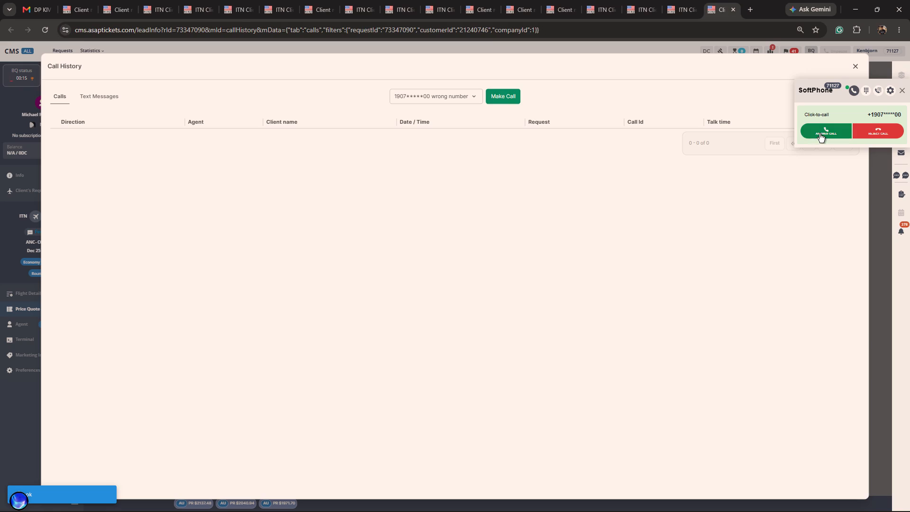
left_click(856, 64)
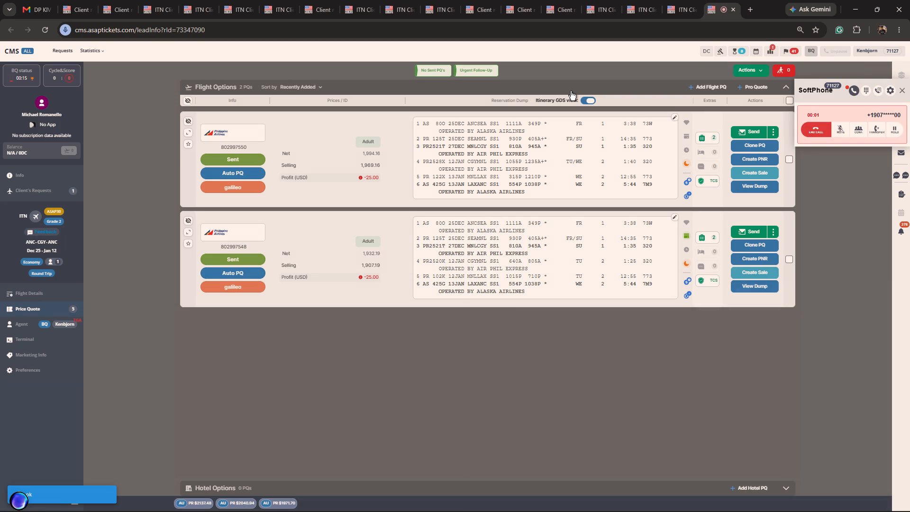
Turn off the itinerary GDS view for the ANC-CGY-ANC flight options.
left_click(588, 97)
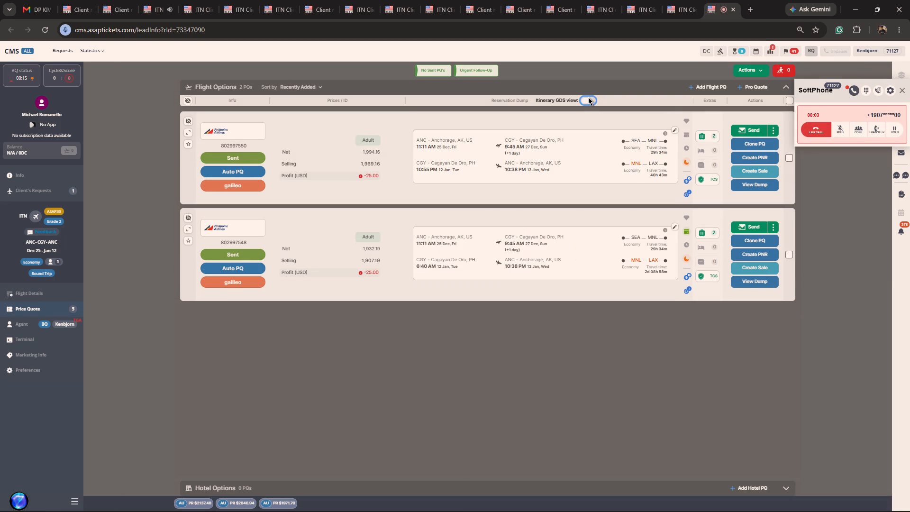
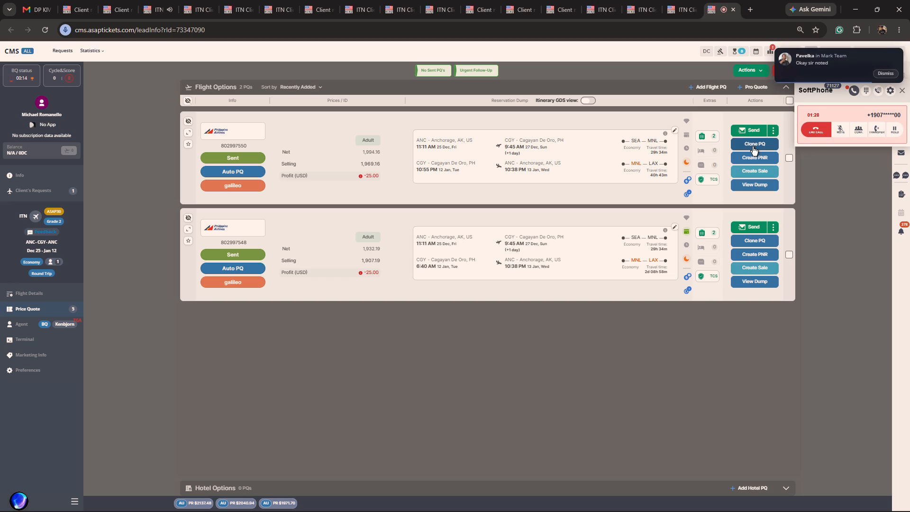
Clone the Philippine Airlines quote with the 10:55 PM return at an adult selling price of 2169.16, ending the ongoing call meanwhile.
left_click(753, 146)
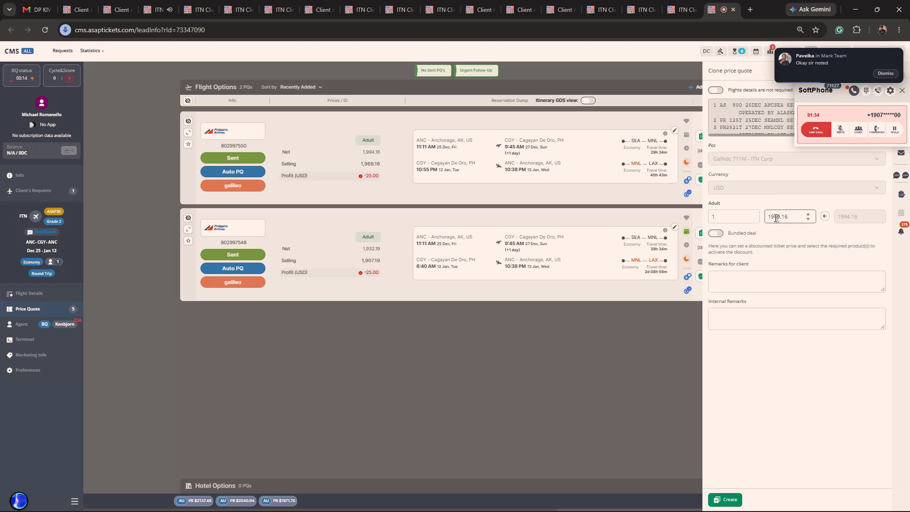
left_click(775, 218)
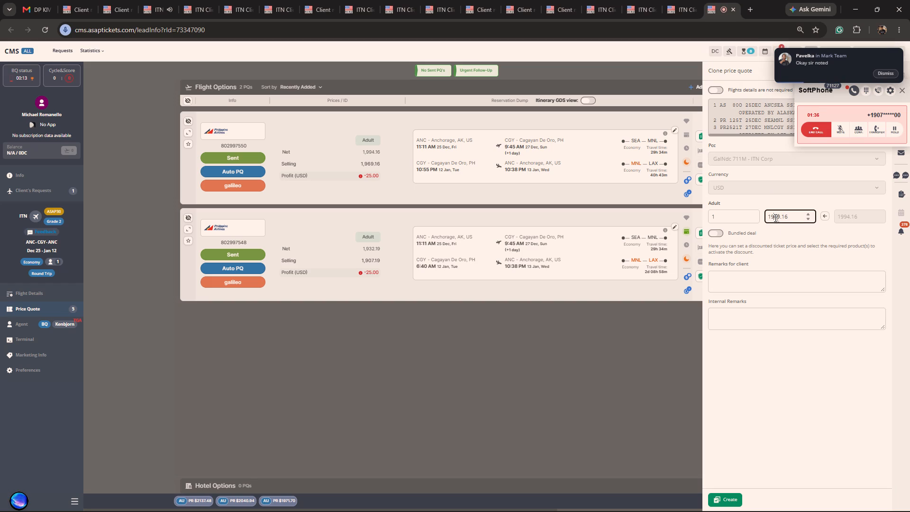
left_click(816, 133)
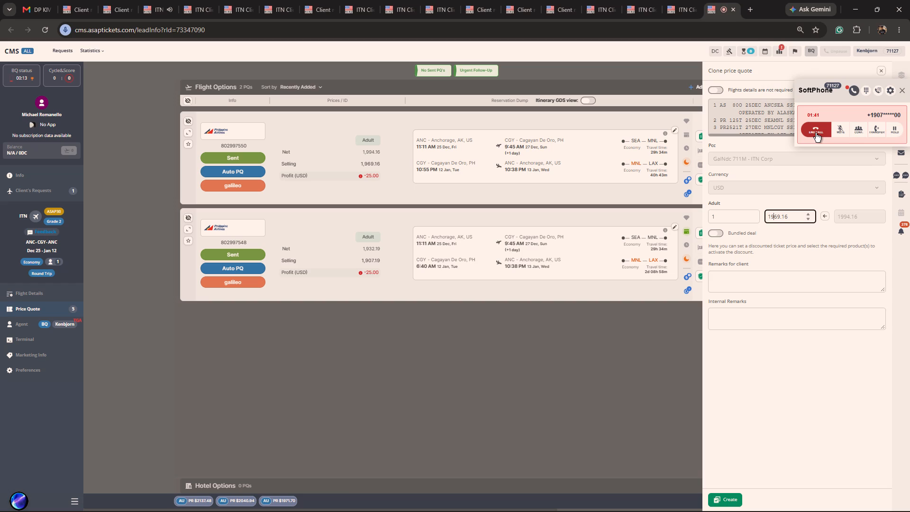
left_click(773, 219)
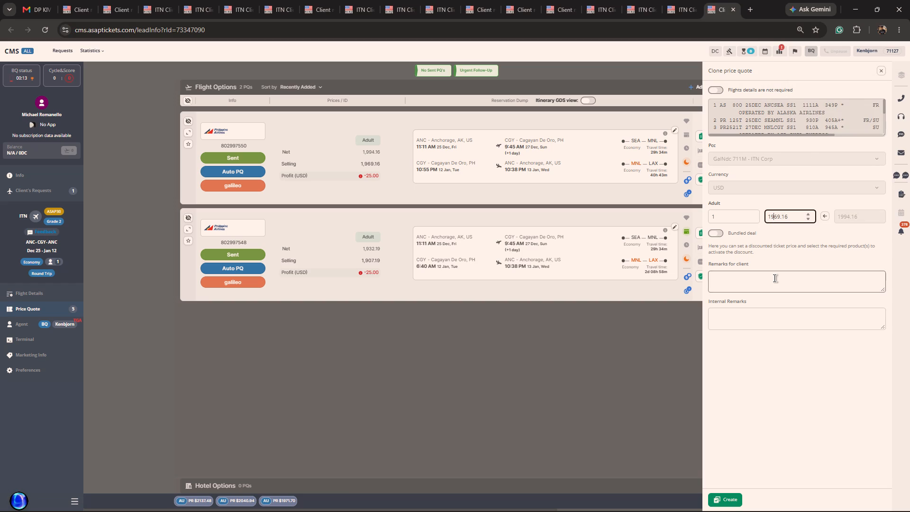
key("BackSpace")
key("BackSpace")
type("21")
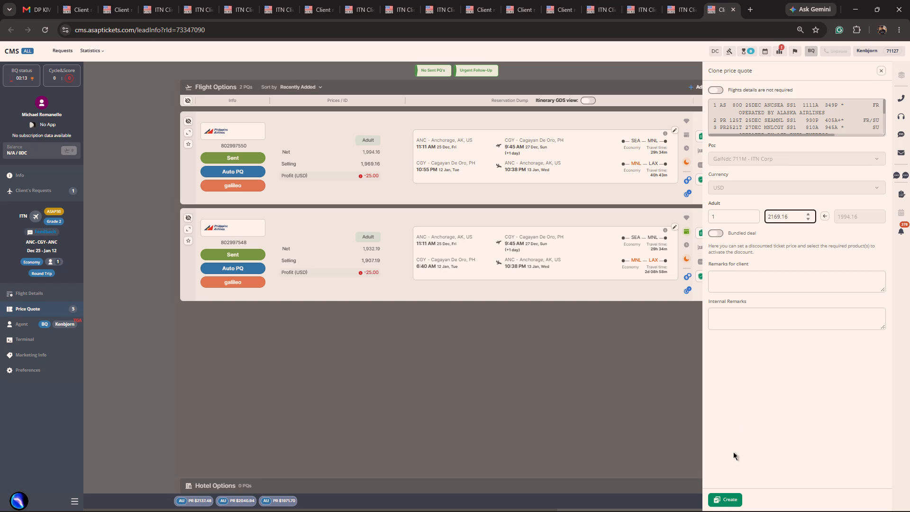
left_click(732, 495)
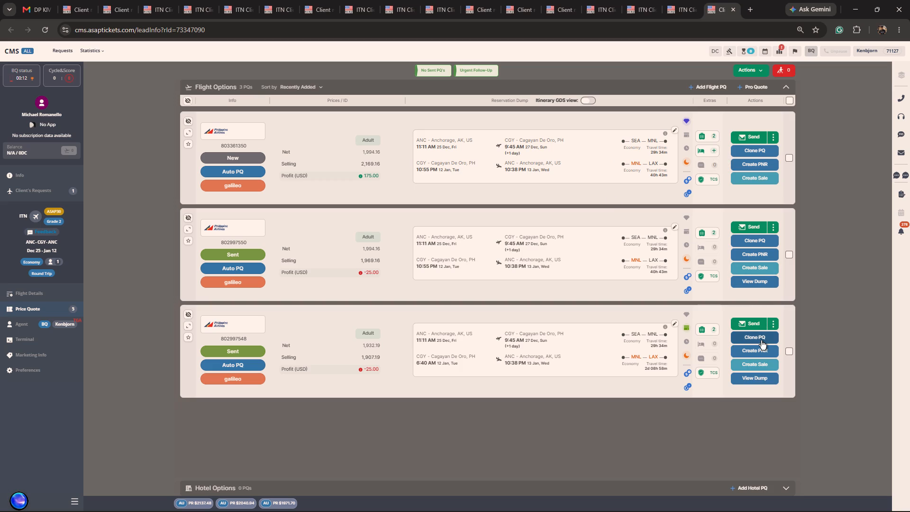
Clone the Philippine Airlines quote with the 6:40 AM return at an adult selling price of 2307.19.
left_click(750, 334)
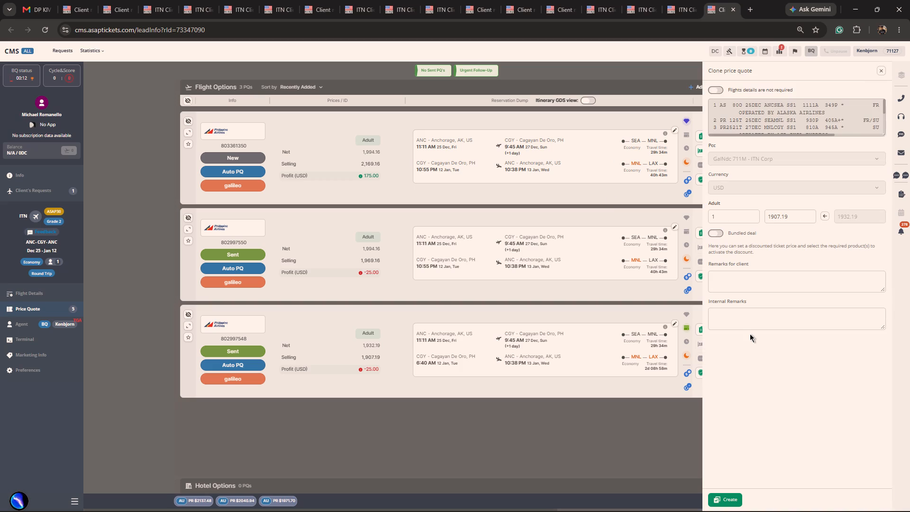
left_click(774, 217)
key("BackSpace")
key("BackSpace")
key("BackSpace")
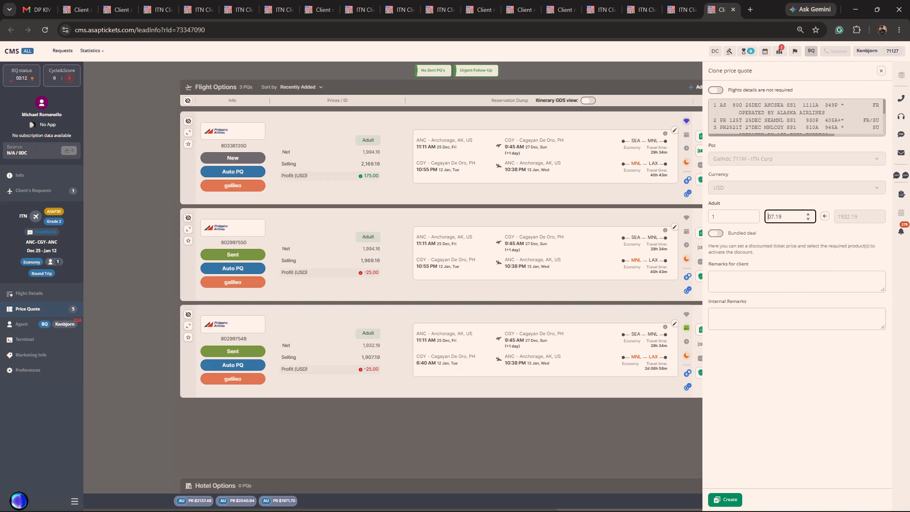
key("2")
key("3")
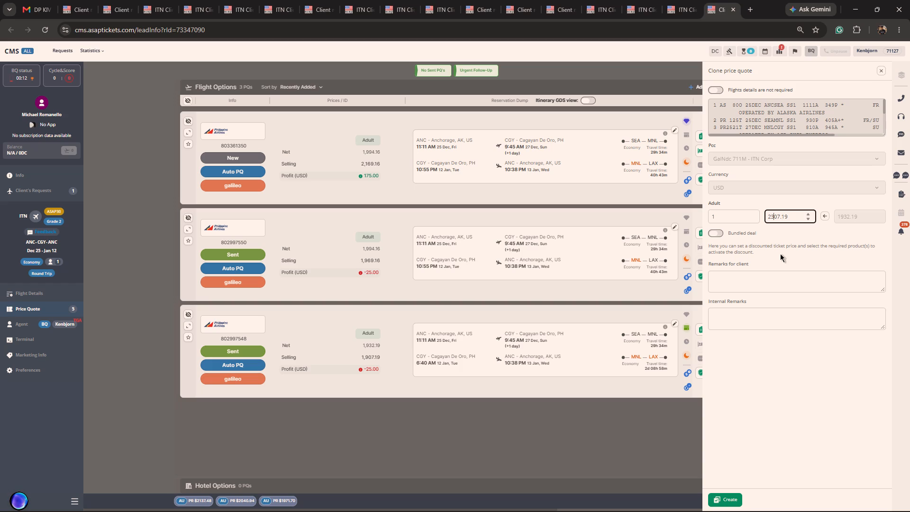
left_click(725, 506)
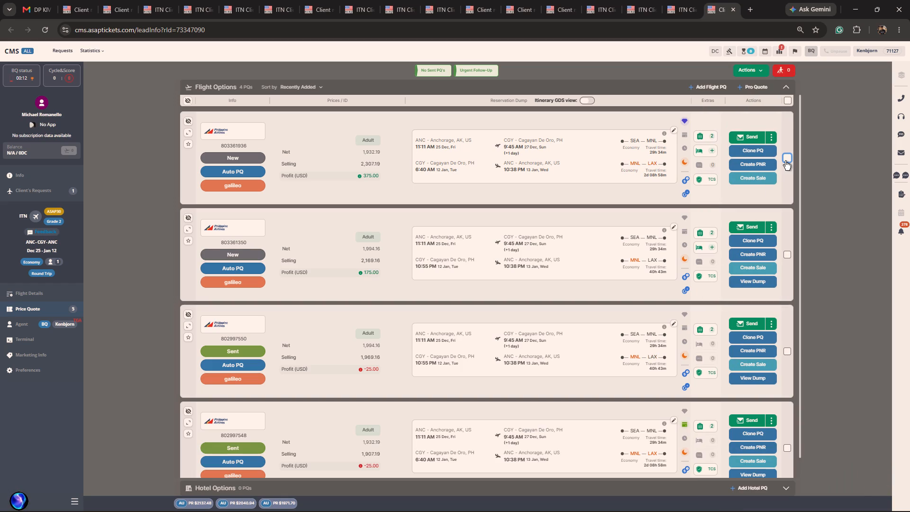
Select the two new quotes priced 2,307.19 and 2,169.16 and send them to the customer by SMS.
left_click(785, 161)
left_click(787, 256)
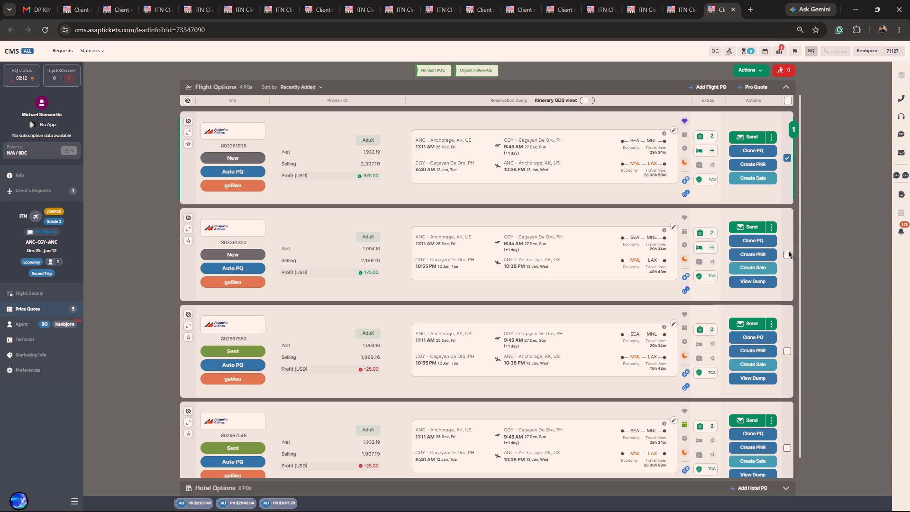
left_click(788, 254)
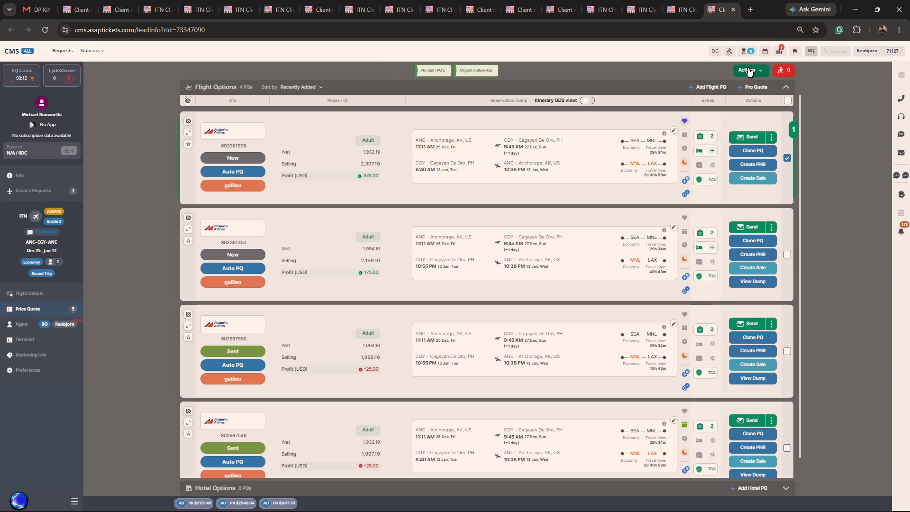
left_click_drag(748, 68, 763, 71)
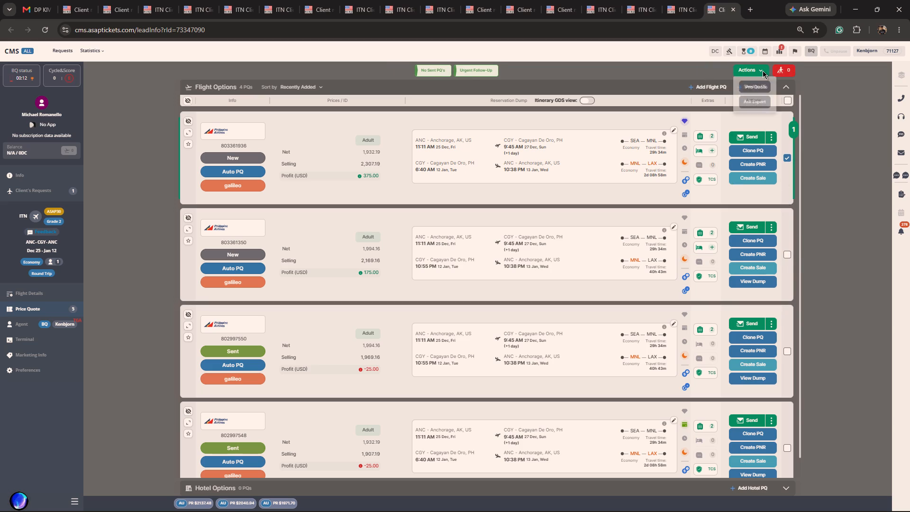
left_click(826, 99)
left_click(787, 257)
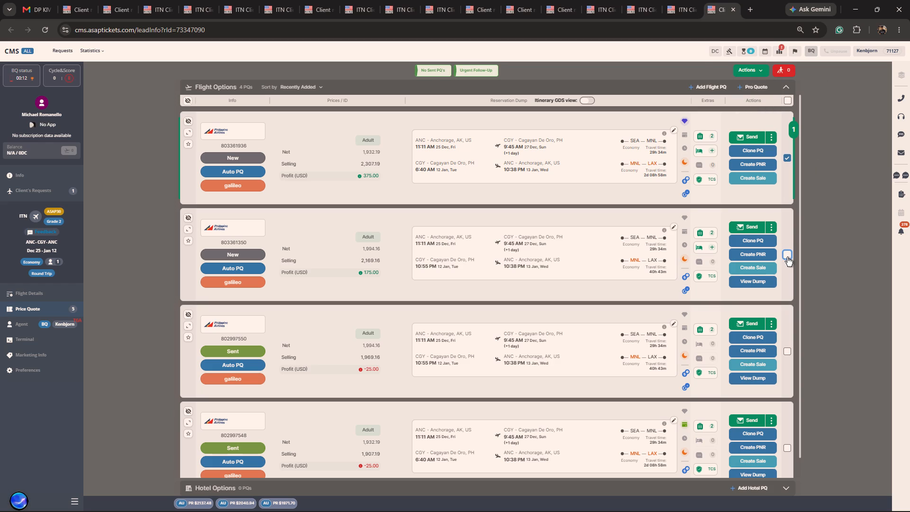
left_click_drag(753, 69, 780, 66)
left_click(780, 66)
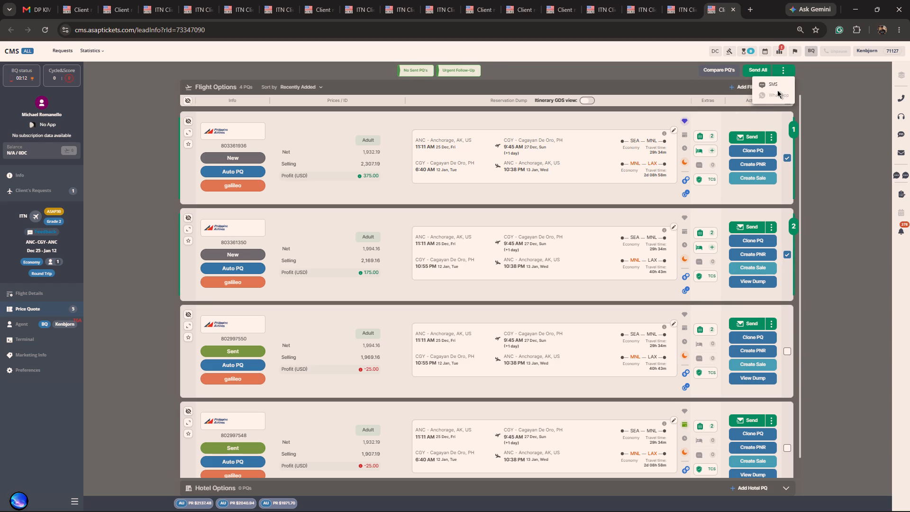
left_click(776, 85)
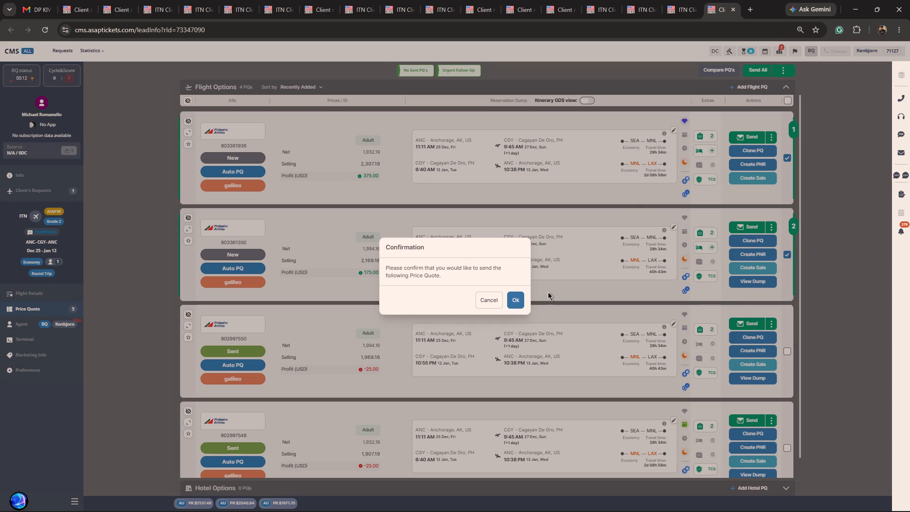
left_click(520, 303)
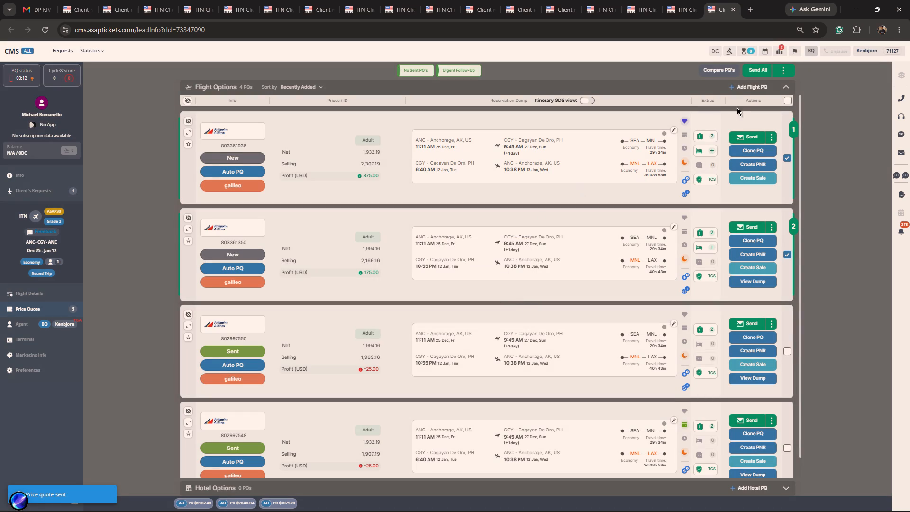
Send the two selected Anchorage to Cagayan De Oro quotes to the customer by email.
left_click(759, 70)
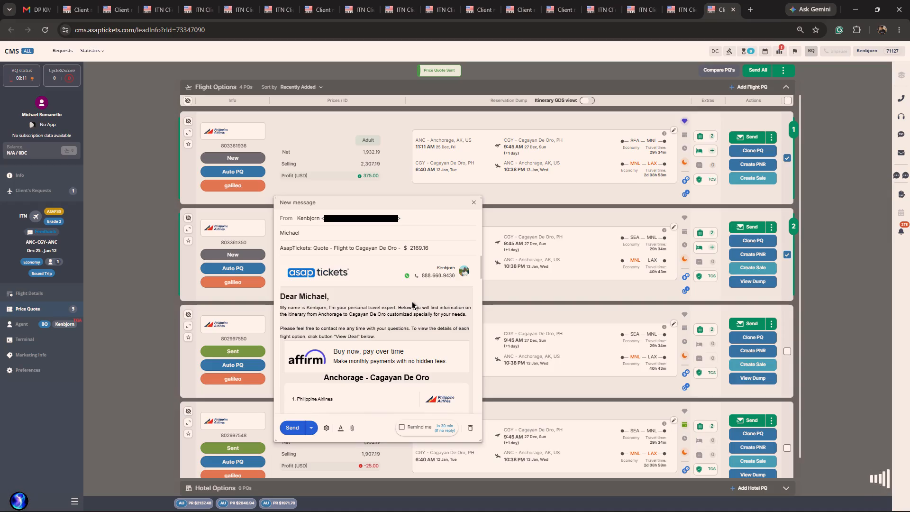
left_click(298, 432)
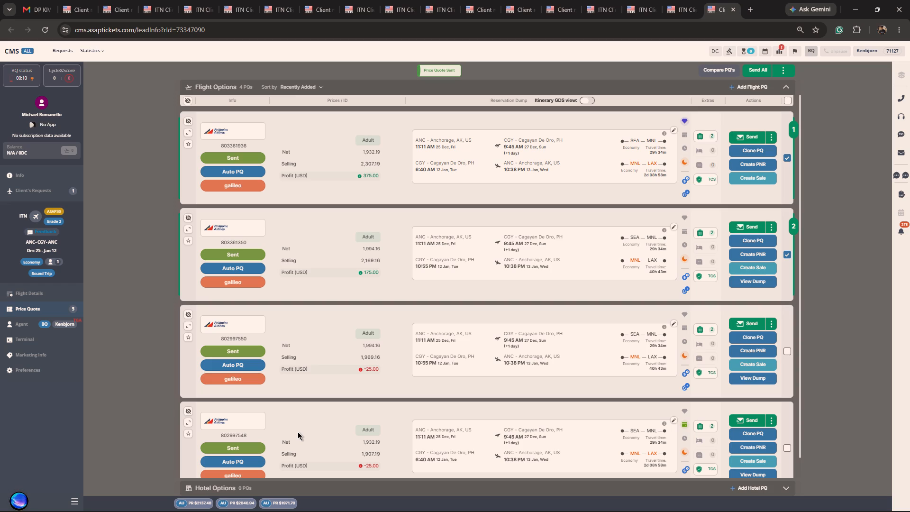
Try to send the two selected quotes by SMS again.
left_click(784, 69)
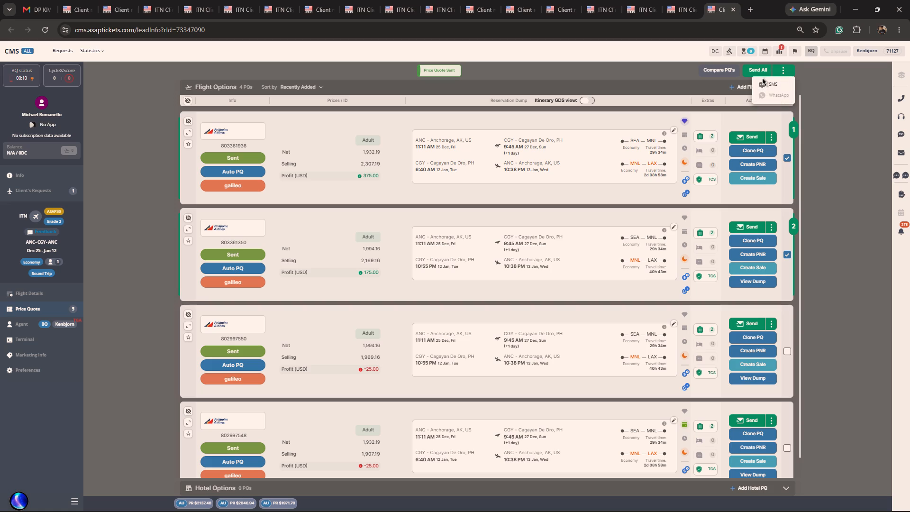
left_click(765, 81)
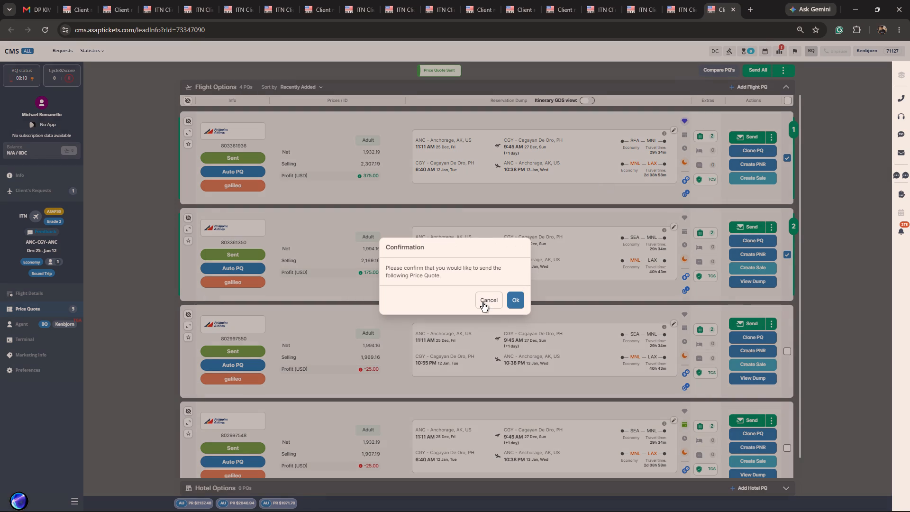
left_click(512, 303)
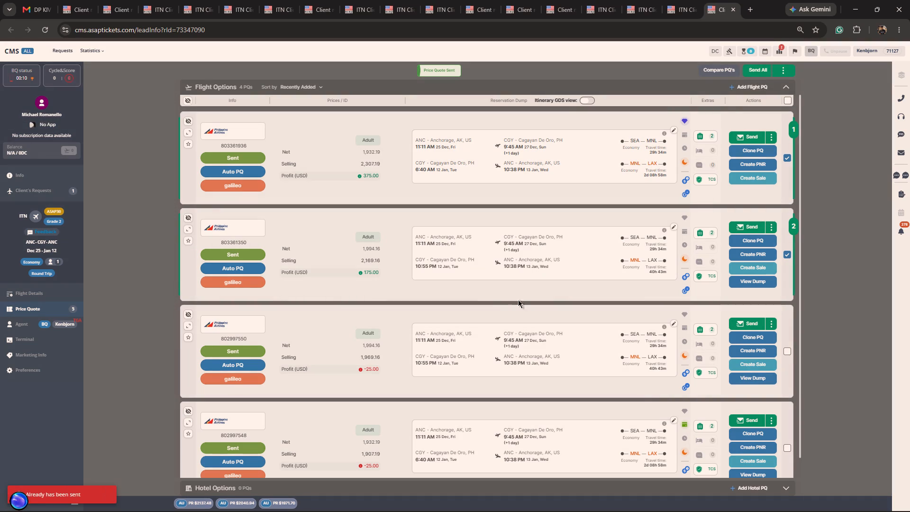
Close the browser page of the ANC-CGY-ANC request to move on to the LAS-CUN-LAS request.
left_click(734, 10)
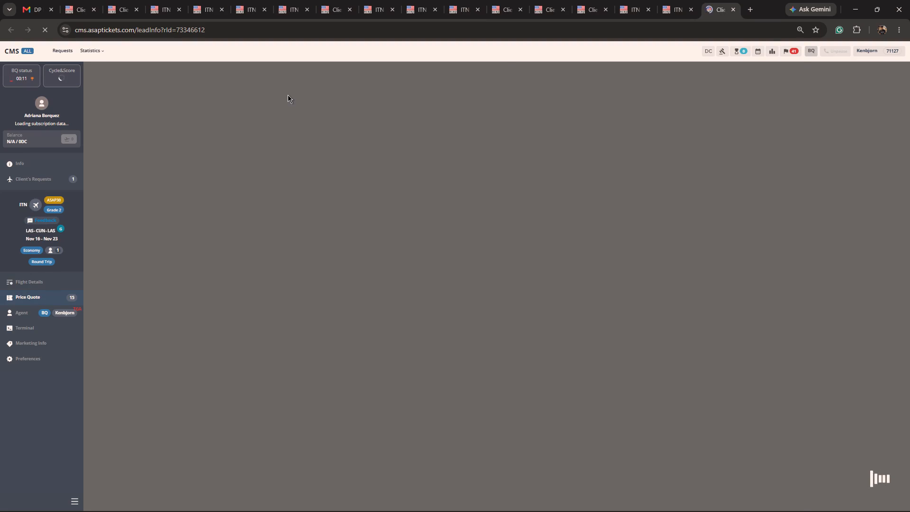
Open the phone contact option for the LAS-CUN-LAS customer from the client's contact card.
left_click(41, 101)
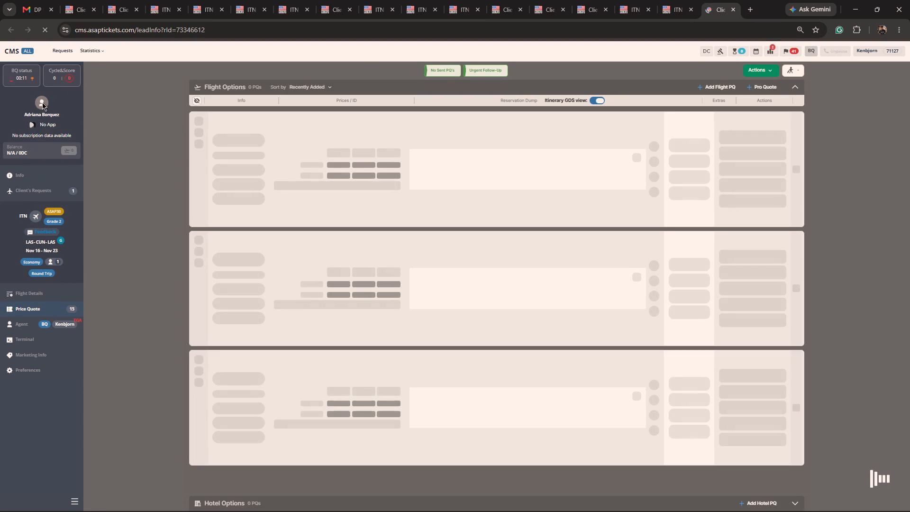
left_click(59, 190)
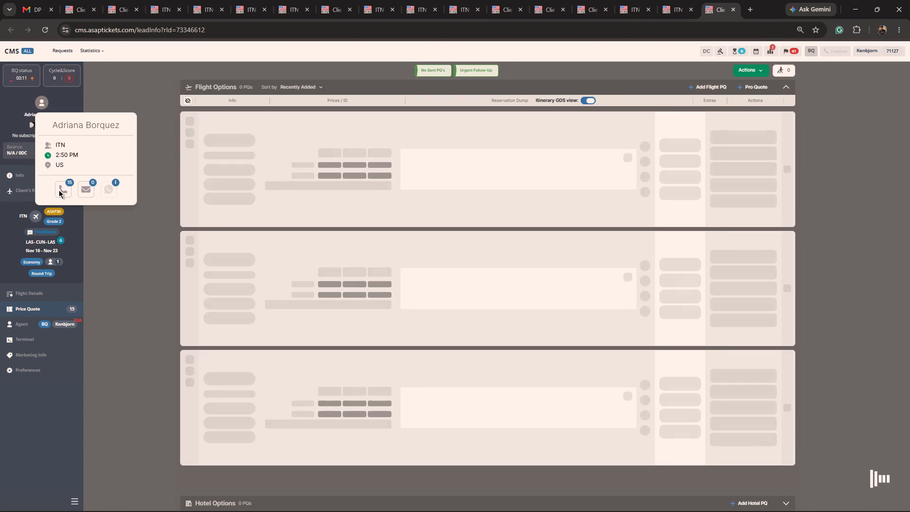